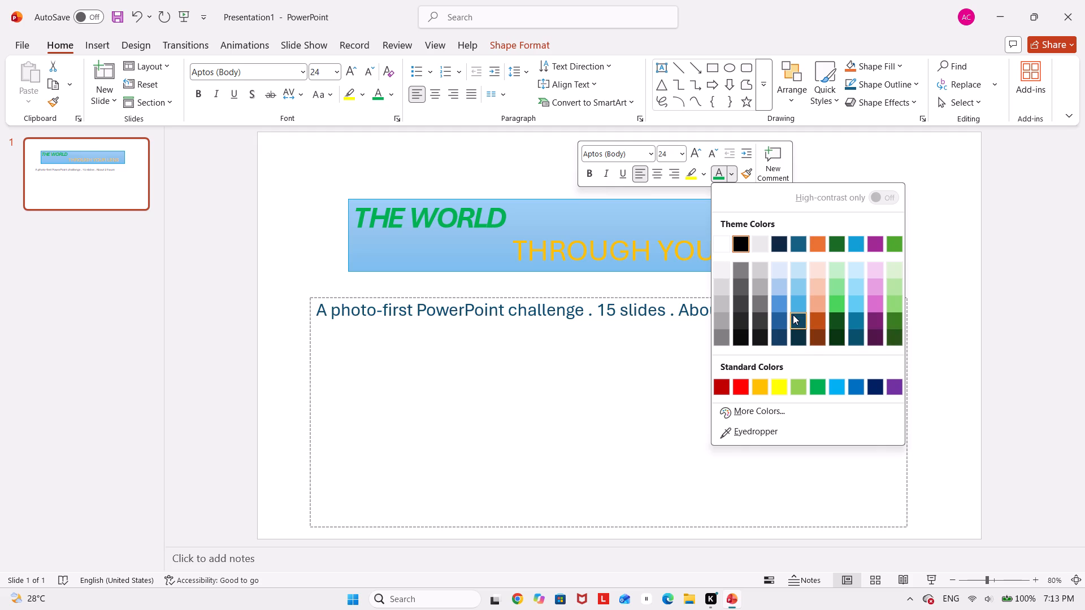
Colour the subtitle line "A photo-first PowerPoint challenge . 15 slides . About 2 hours" in a dark blue theme shade.
{"action": "left_click", "coordinate": [793, 315]}
{"action": "left_click", "coordinate": [800, 355]}
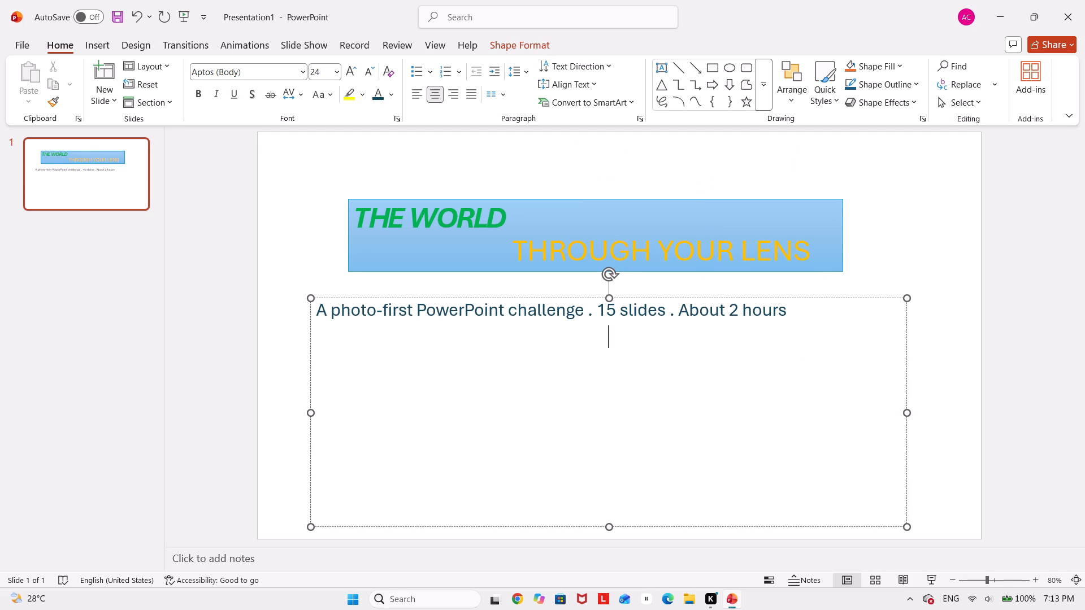
Insert the prefix "1:-" followed by two spaces at the start of the subtitle's first line.
{"action": "left_click", "coordinate": [316, 310]}
{"action": "key", "text": "1"}
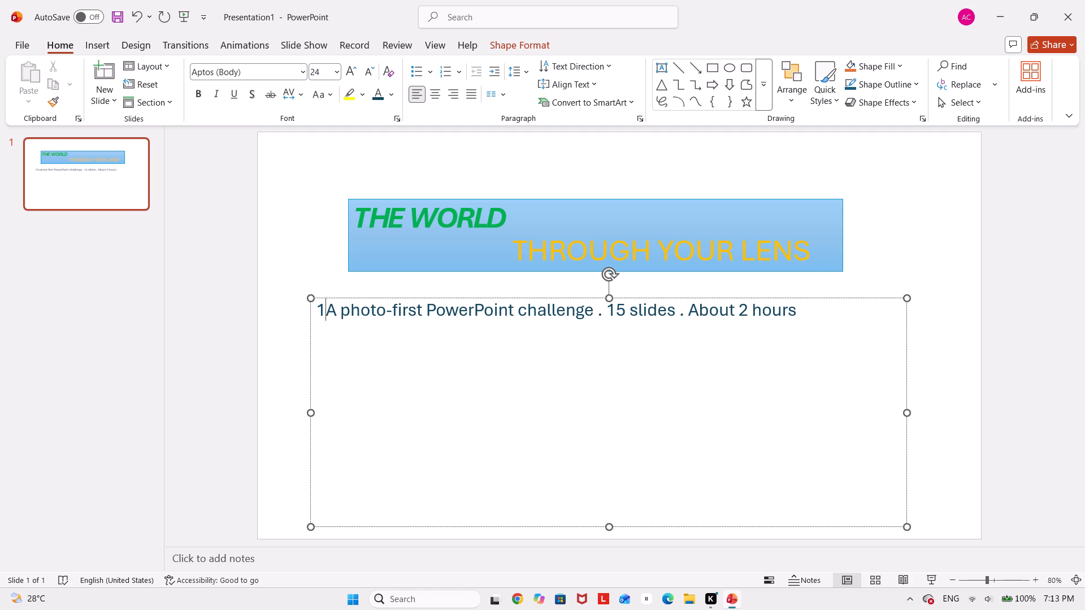
{"action": "key", "text": "shift+colon"}
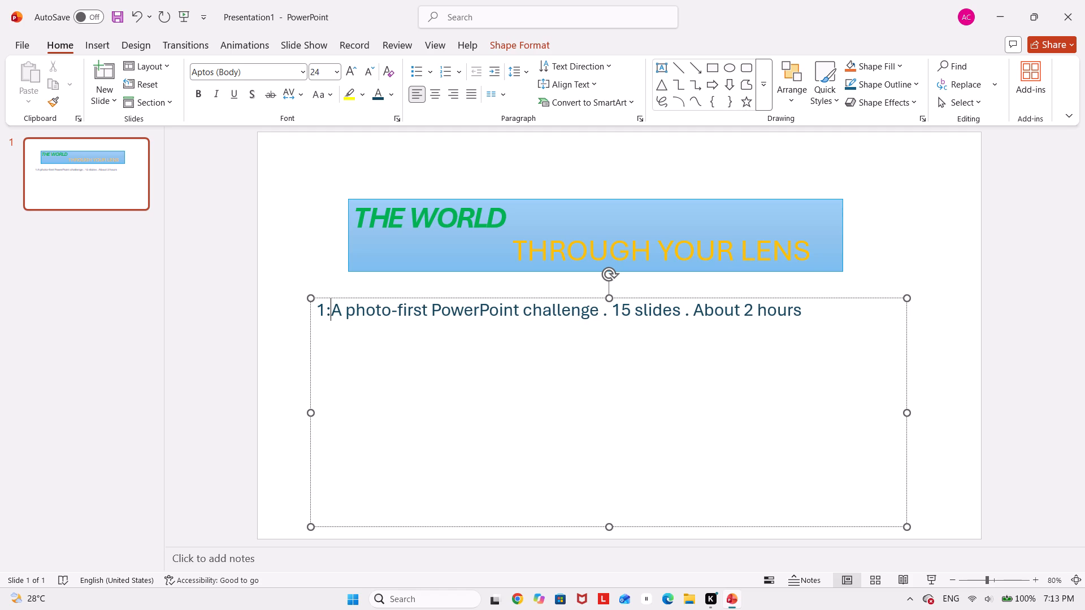
{"action": "type", "text": "-"}
{"action": "key", "text": "space"}
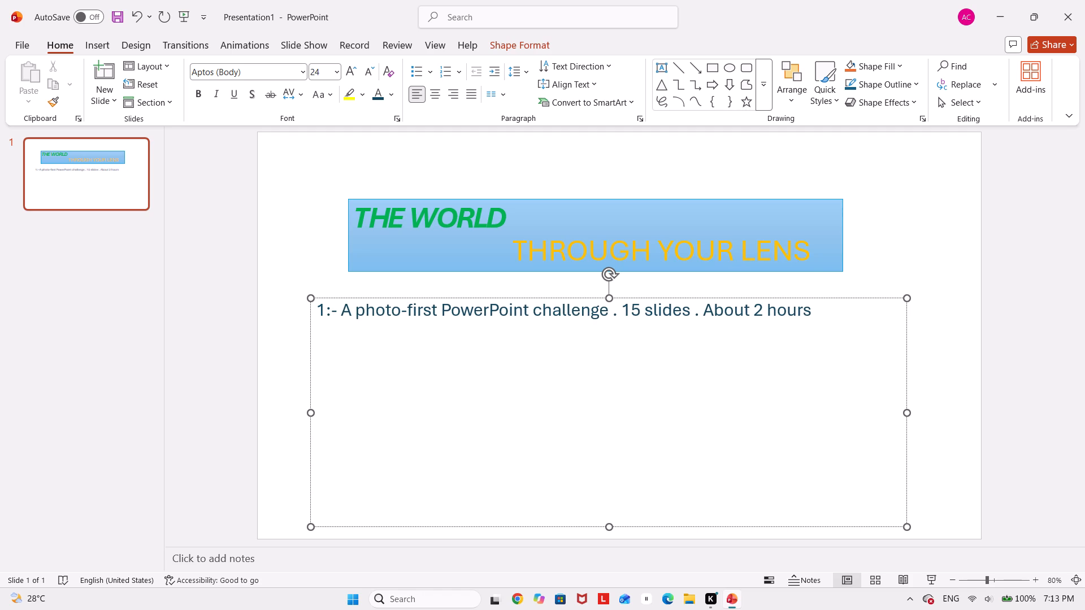
{"action": "key", "text": "space"}
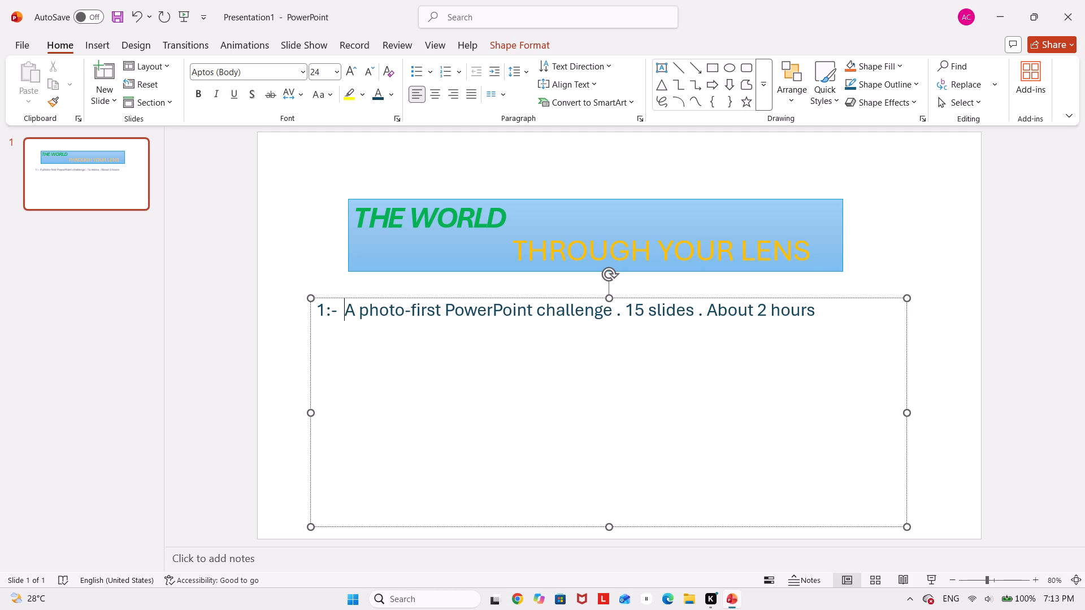
Begin the subtitle's empty second line with the label "YOUR RULE : ".
{"action": "key", "text": "Down"}
{"action": "key", "text": "Left"}
{"action": "key", "text": "Down"}
{"action": "key", "text": "shift+y"}
{"action": "type", "text": "OUR"}
{"action": "key", "text": "space"}
{"action": "type", "text": "RULE"}
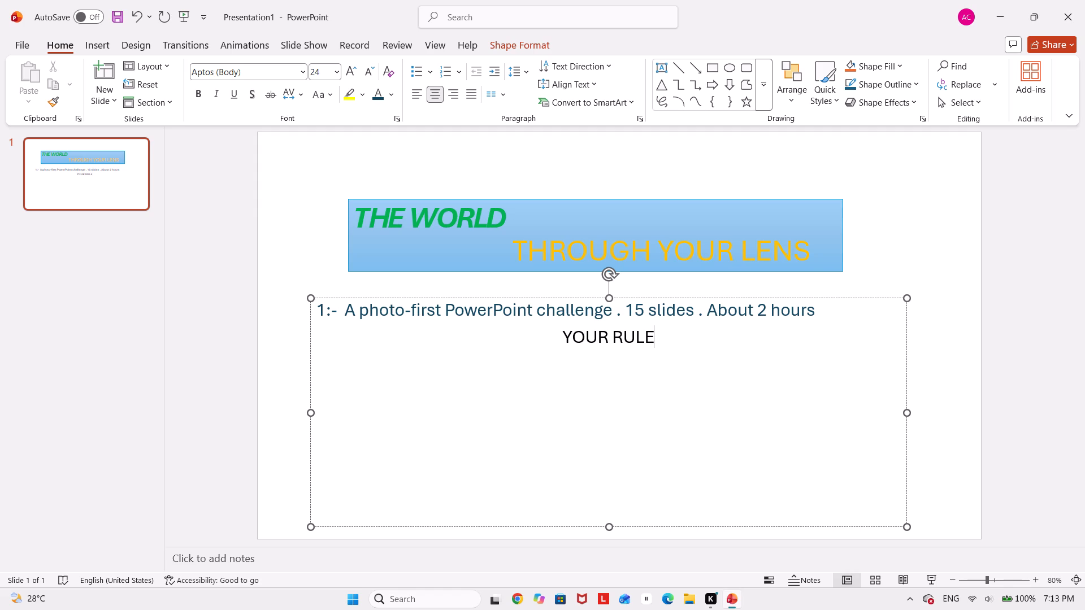
{"action": "key", "text": "space"}
{"action": "key", "text": "shift+colon"}
{"action": "key", "text": "space"}
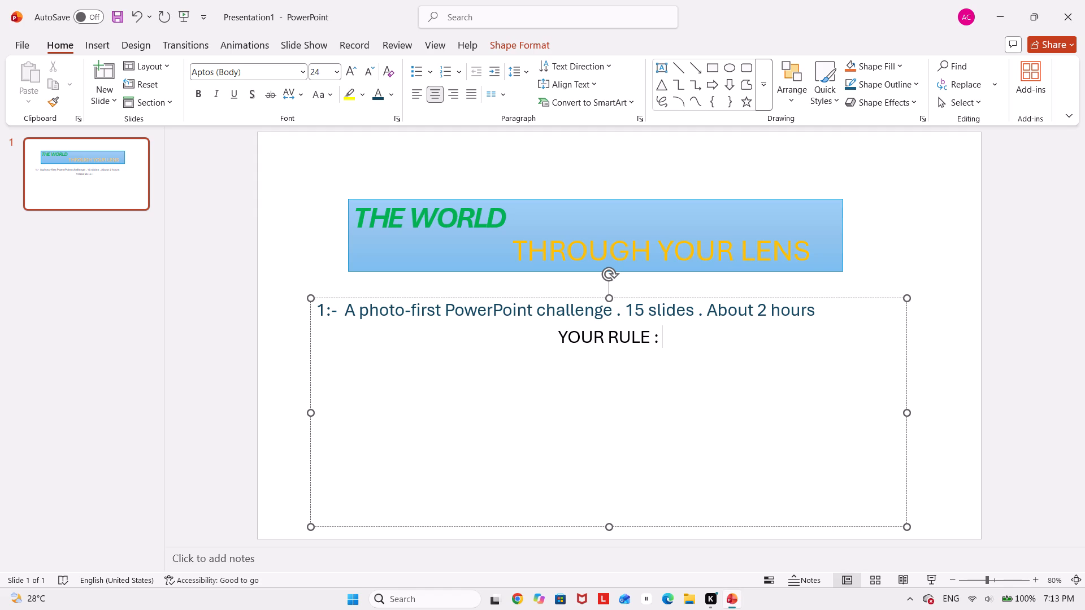
Continue the rule line after its label with the words "Use only PowerPoint’s ".
{"action": "type", "text": "Use"}
{"action": "key", "text": "space"}
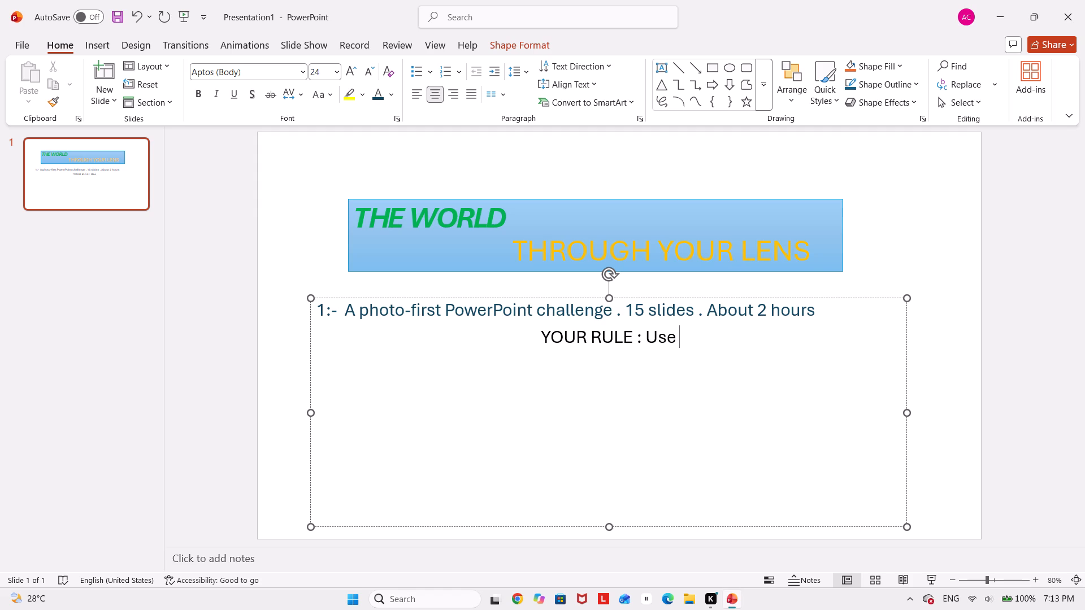
{"action": "type", "text": "only"}
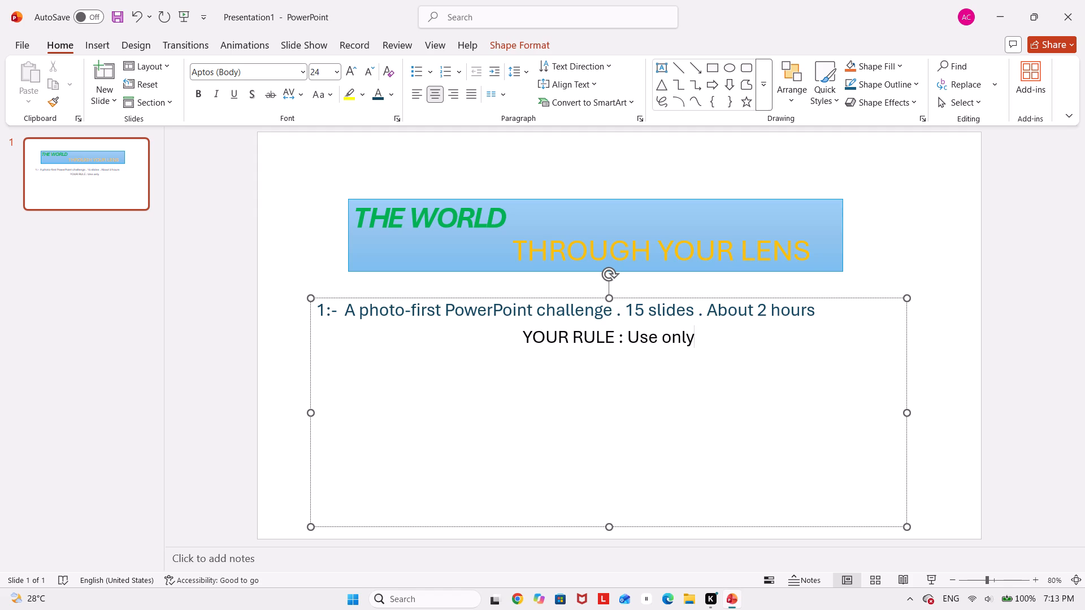
{"action": "key", "text": "space"}
{"action": "type", "text": "Powr"}
{"action": "key", "text": "BackSpace"}
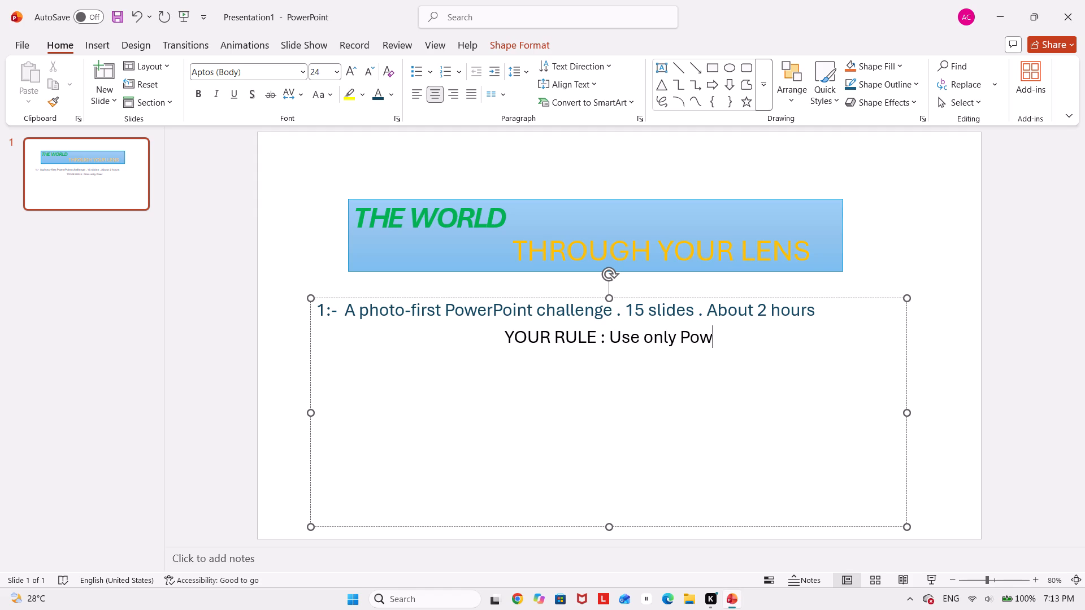
{"action": "type", "text": "er"}
{"action": "type", "text": "Poi"}
{"action": "key", "text": "n"}
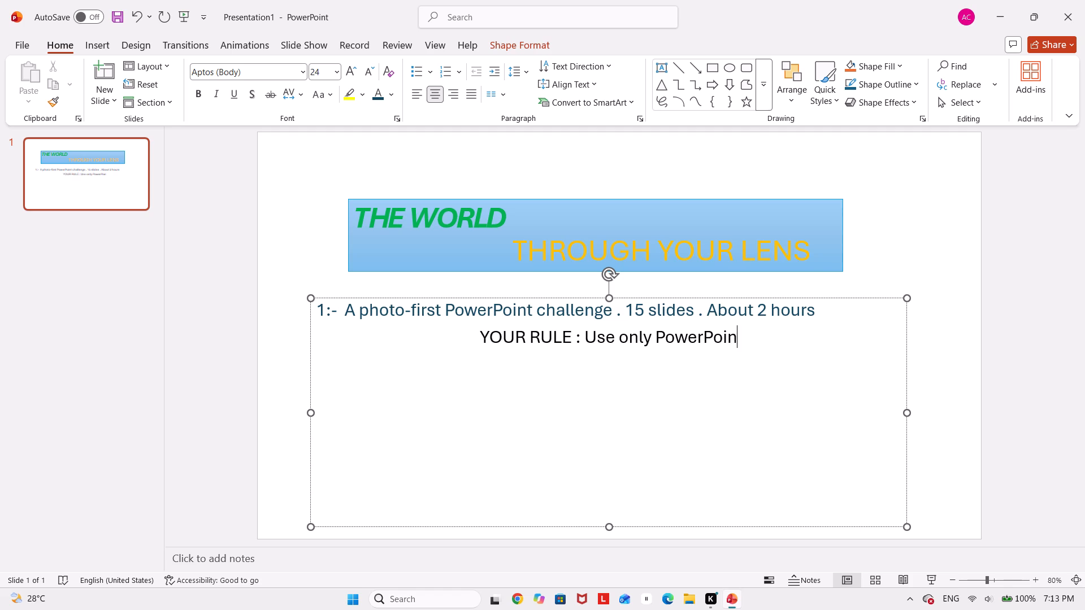
{"action": "key", "text": "t"}
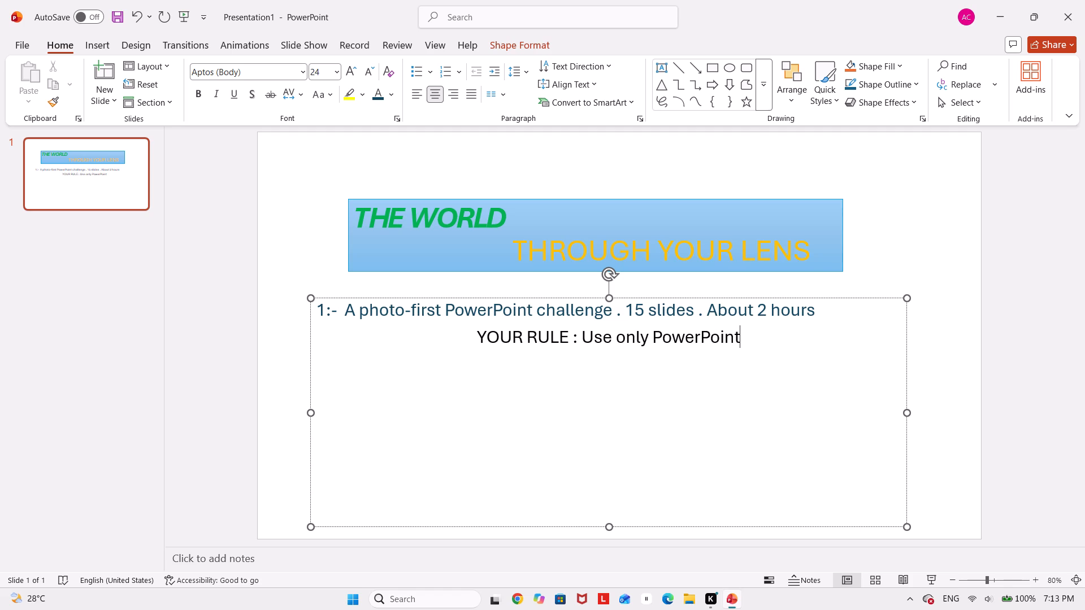
{"action": "key", "text": "apostrophe"}
{"action": "type", "text": "s"}
{"action": "key", "text": "space"}
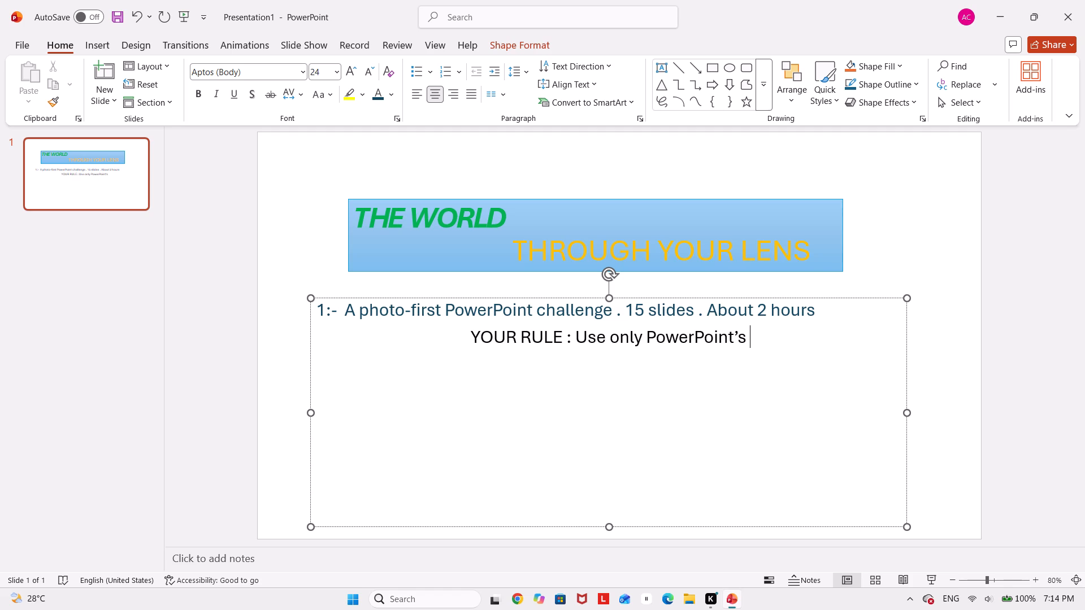
Add "built-in Stock images, " to the end of the rule sentence.
{"action": "type", "text": "bi"}
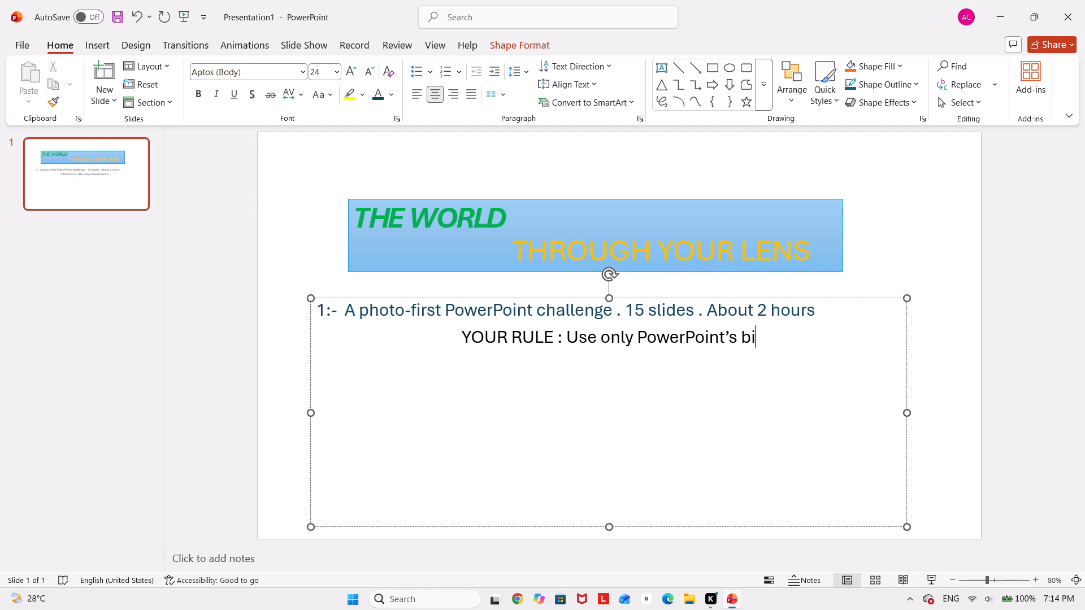
{"action": "key", "text": "BackSpace"}
{"action": "type", "text": "uilt"}
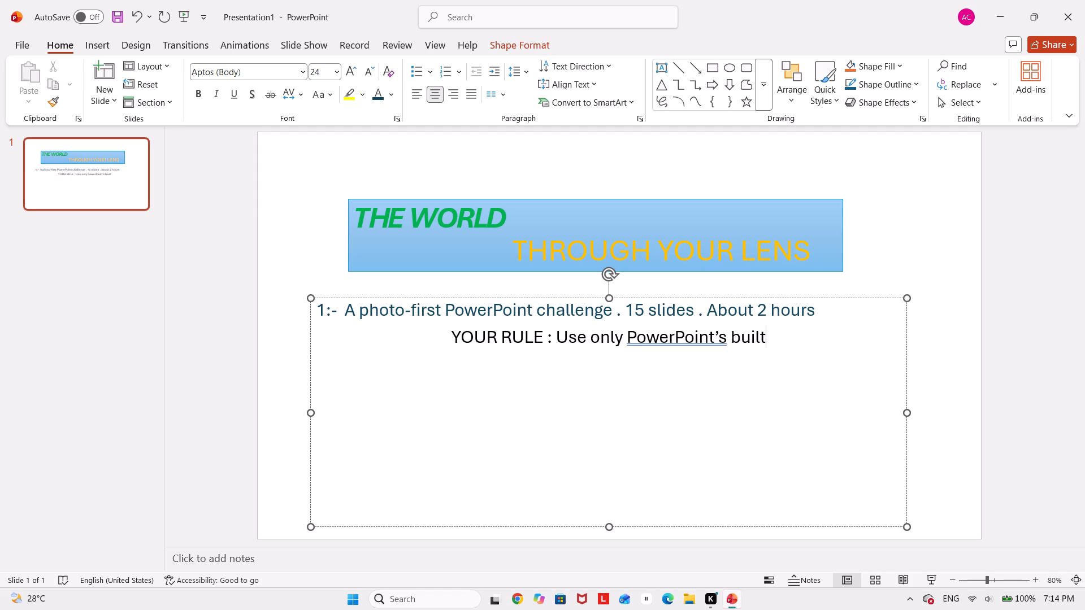
{"action": "type", "text": "-in"}
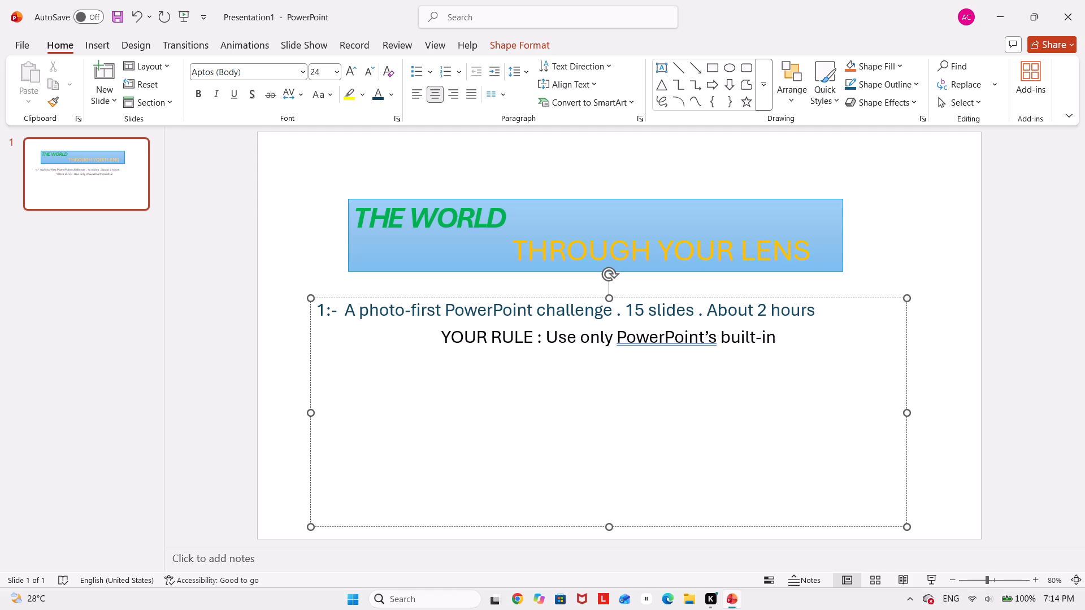
{"action": "key", "text": "space"}
{"action": "type", "text": "Stocks"}
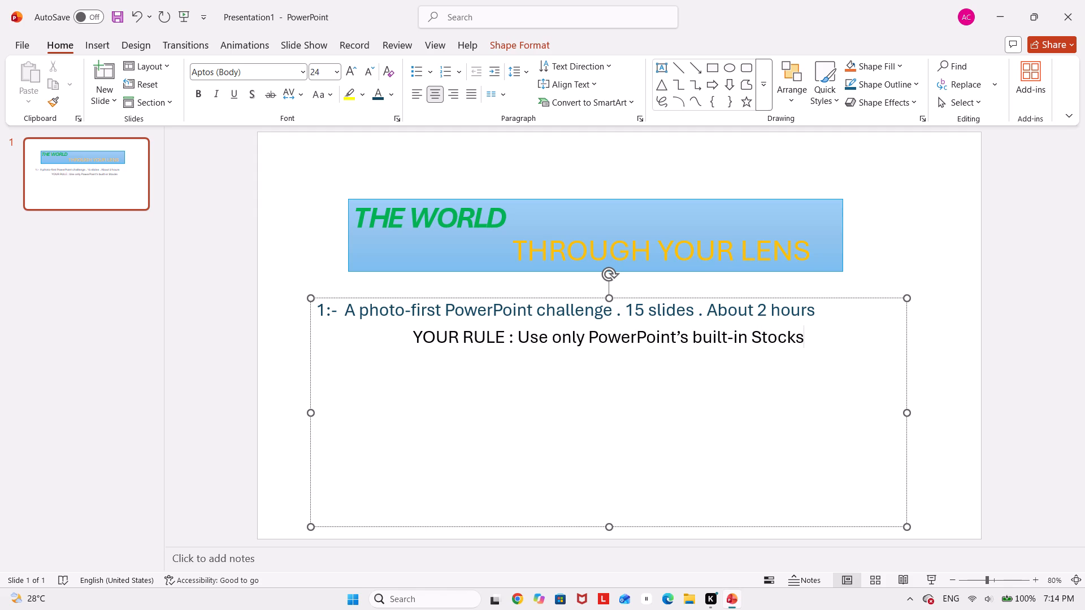
{"action": "key", "text": "BackSpace"}
{"action": "key", "text": "space"}
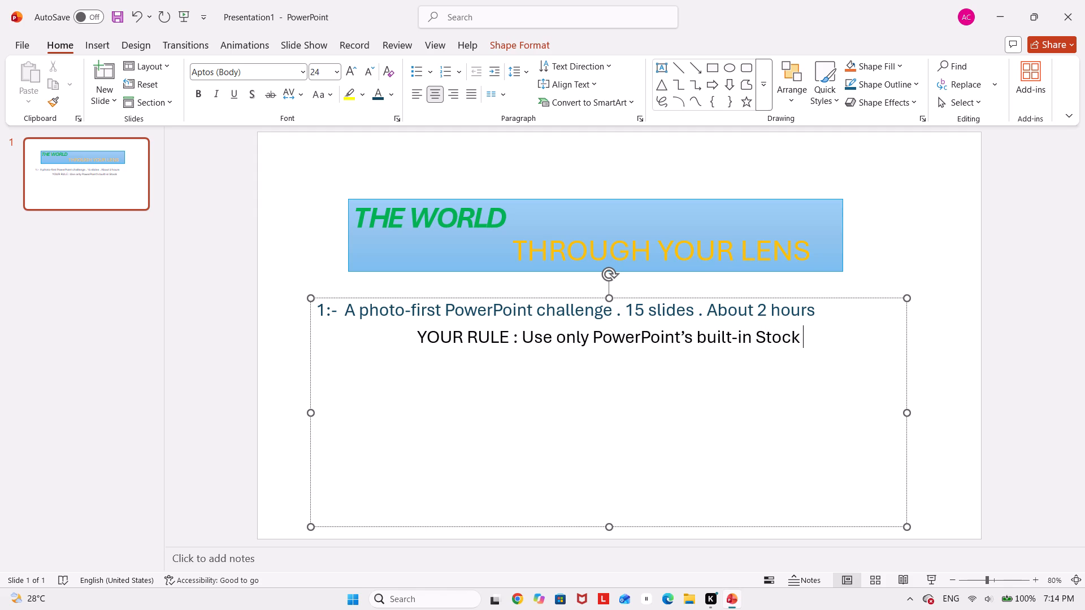
{"action": "type", "text": "image"}
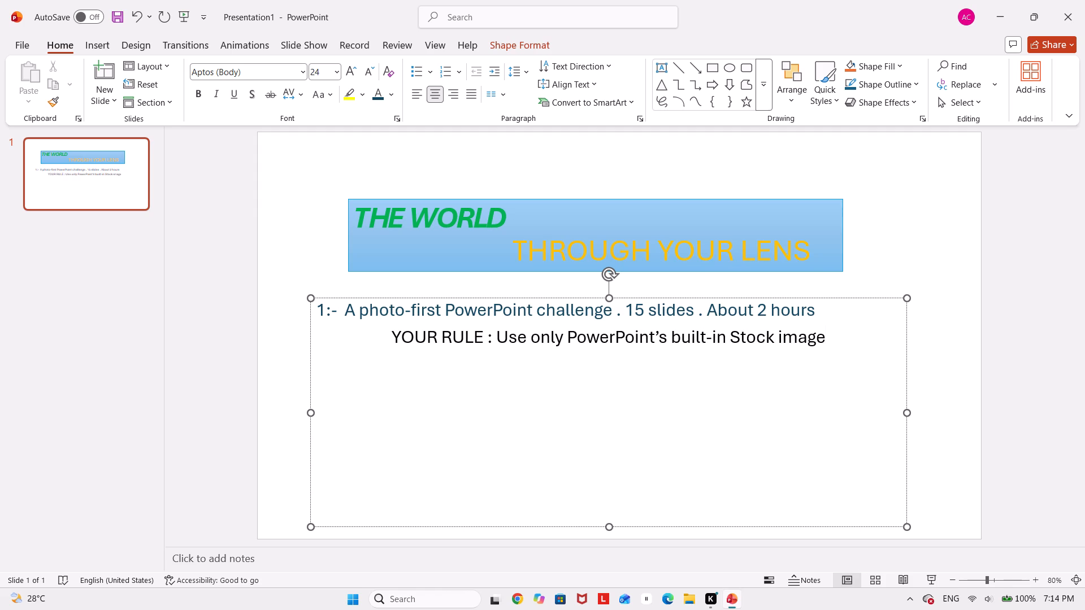
{"action": "key", "text": "s"}
{"action": "key", "text": "period"}
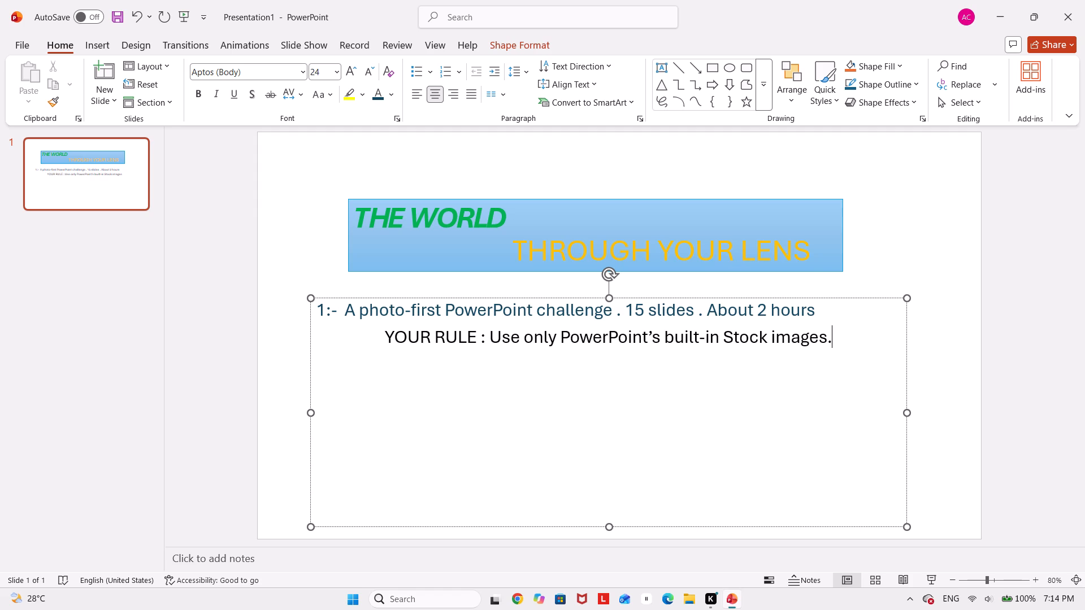
{"action": "key", "text": "BackSpace"}
{"action": "key", "text": "comma"}
{"action": "key", "text": "space"}
Complete the rule sentence with "icons, shapes and design tools.".
{"action": "type", "text": "icons,"}
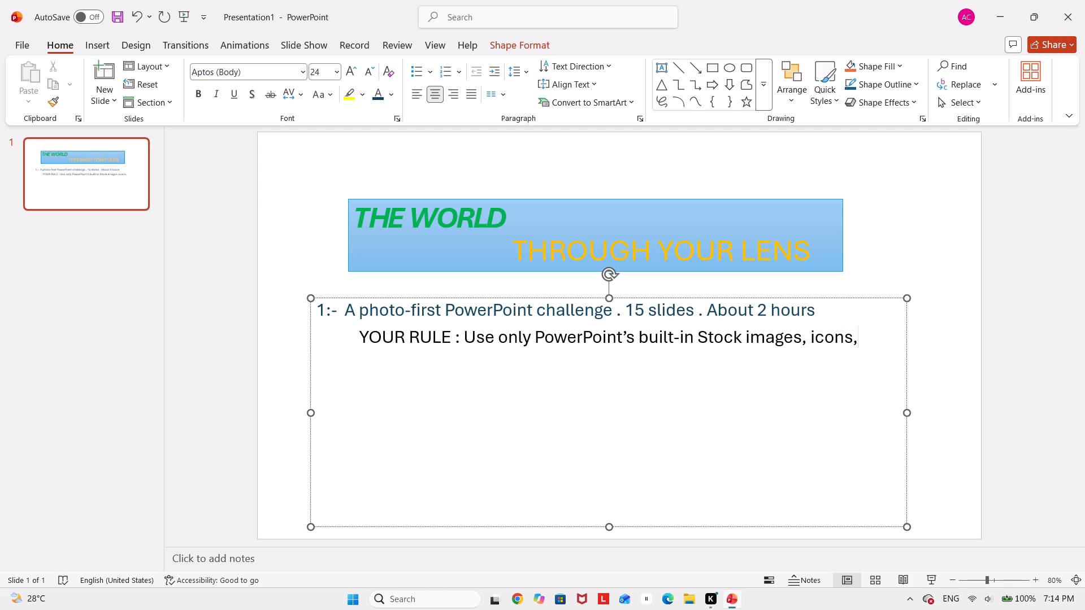
{"action": "key", "text": "space"}
{"action": "type", "text": "shapes"}
{"action": "key", "text": "space"}
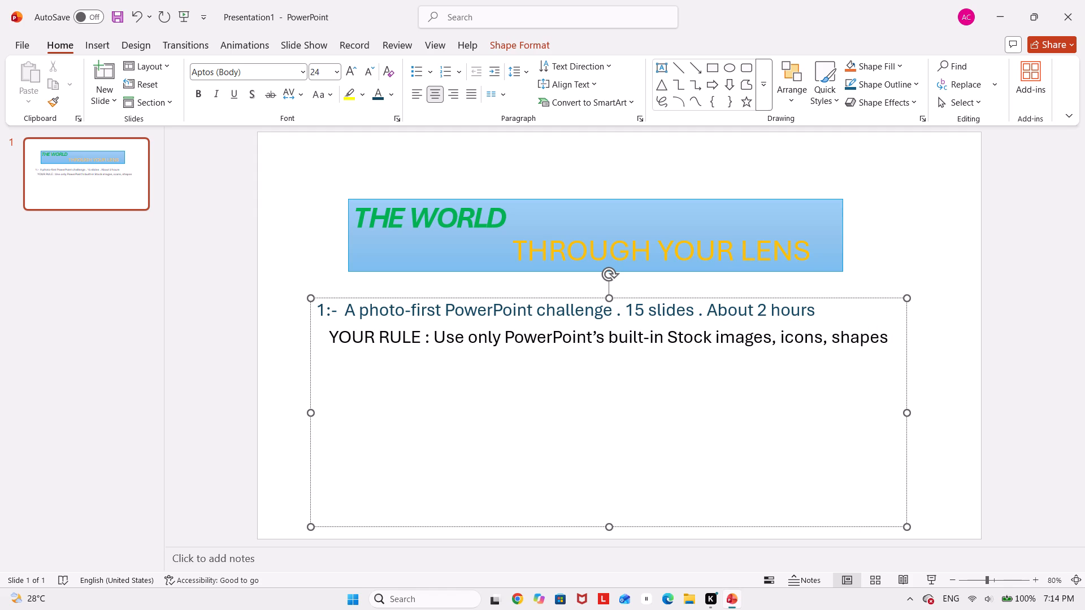
{"action": "type", "text": "and"}
{"action": "key", "text": "space"}
{"action": "type", "text": "dewsign"}
{"action": "key", "text": "BackSpace"}
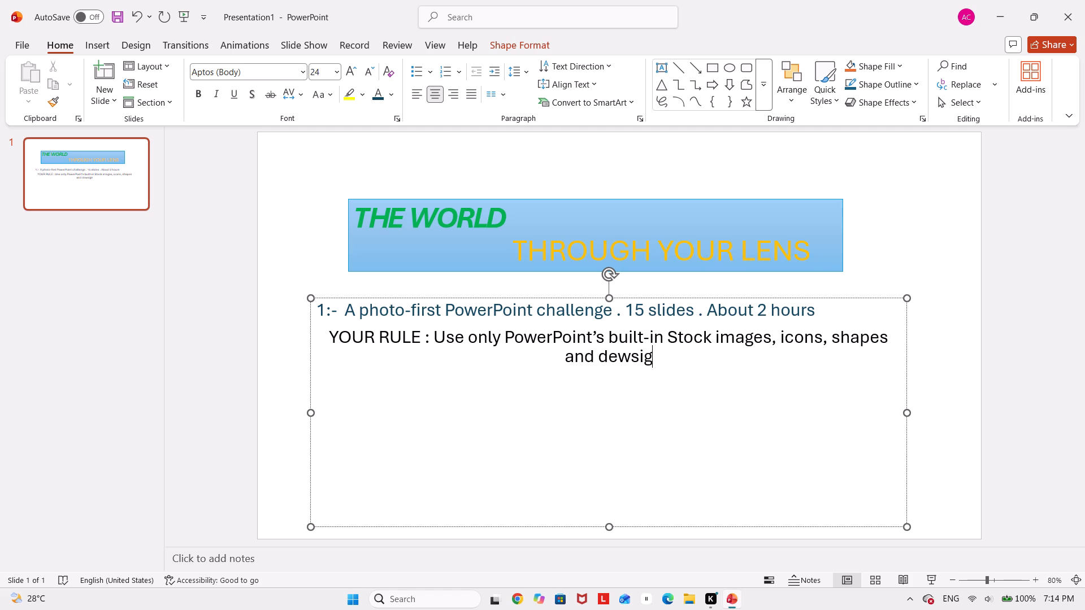
{"action": "key", "text": "BackSpace"}
{"action": "key", "text": "BackSpace"}
{"action": "key", "text": "BackSpace"}
{"action": "key", "text": "BackSpace"}
{"action": "type", "text": "sign"}
{"action": "key", "text": "space"}
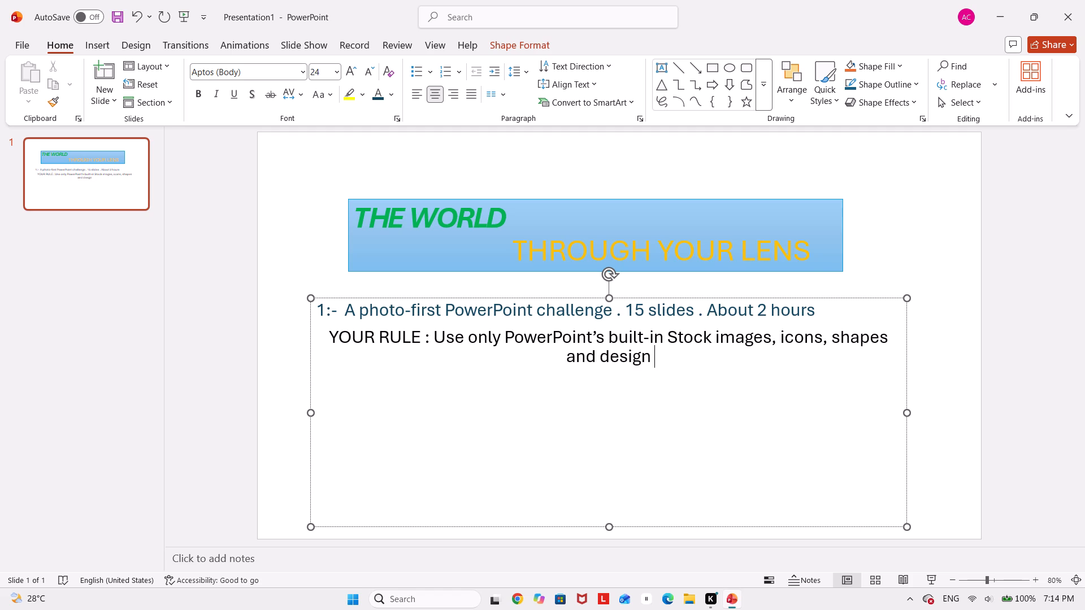
{"action": "type", "text": "tools"}
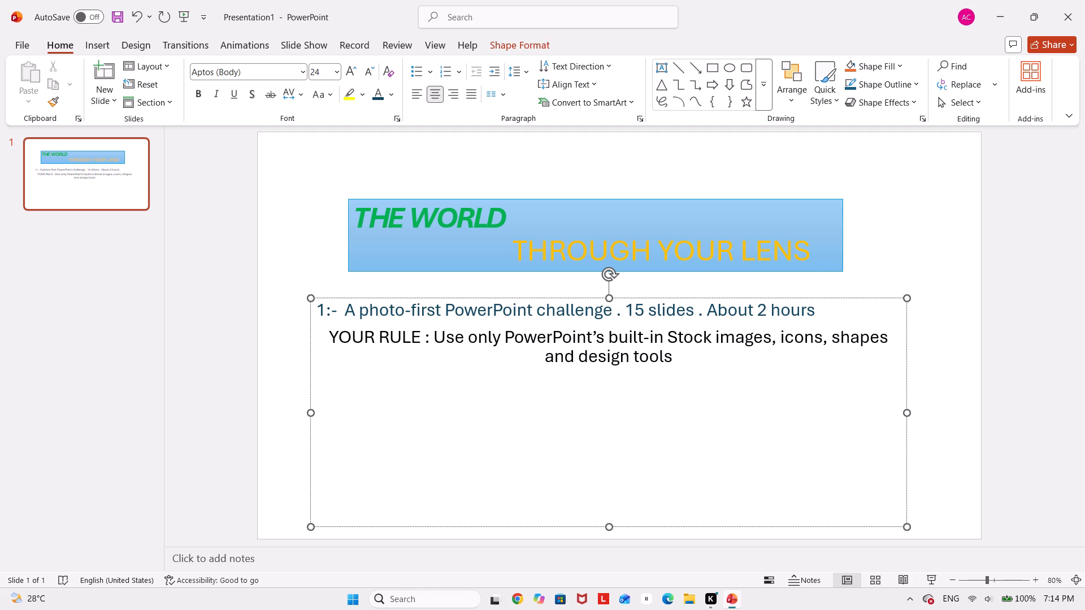
{"action": "key", "text": "period"}
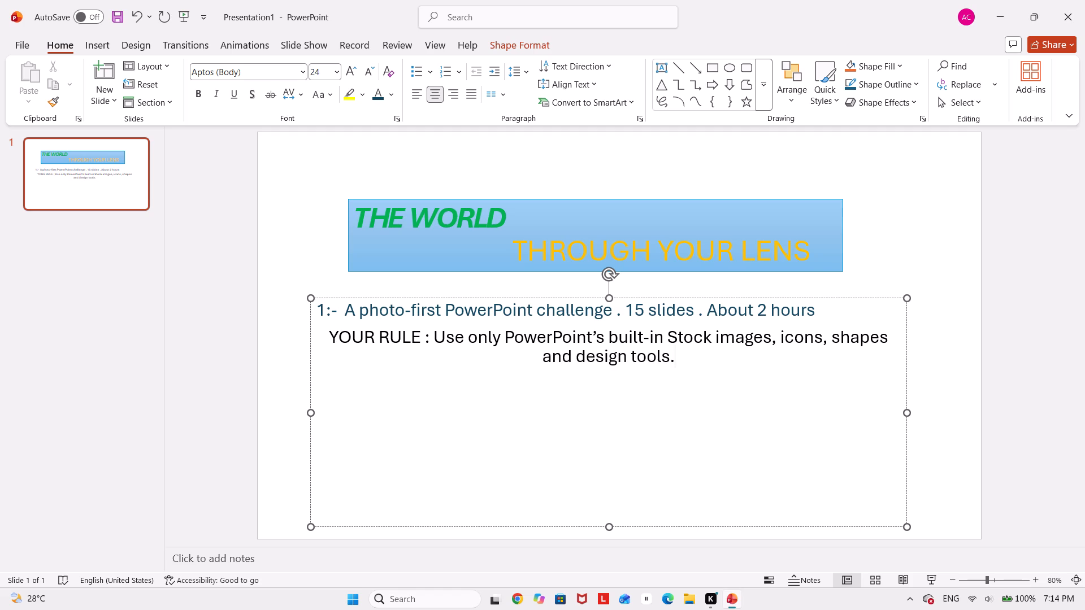
Add the sentence "Do not download or import photos from your device." to the end of the rule text.
{"action": "key", "text": "space"}
{"action": "type", "text": "Do not"}
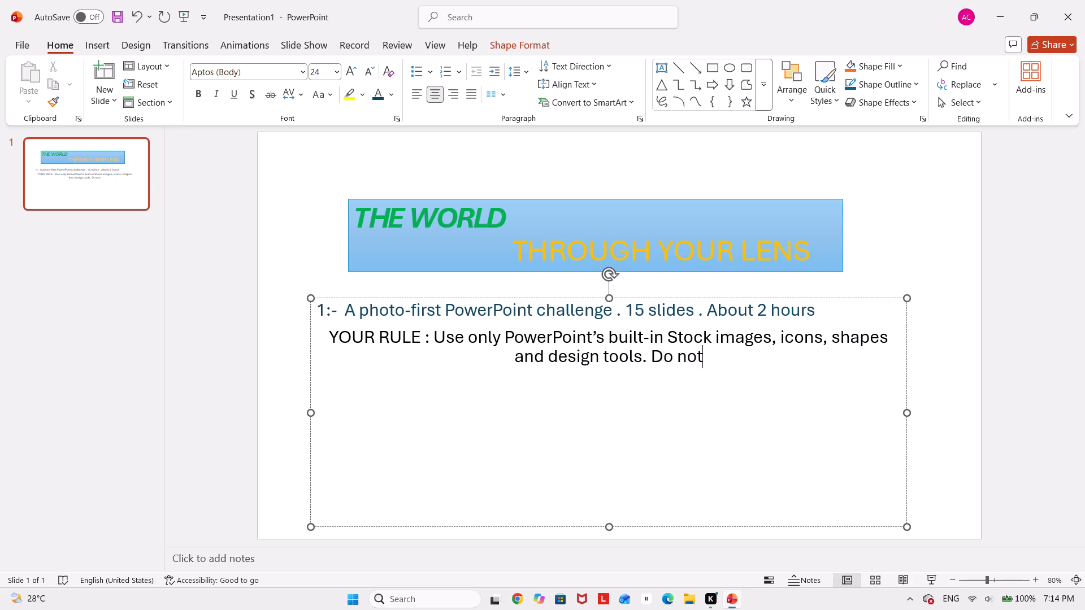
{"action": "key", "text": "space"}
{"action": "type", "text": "download"}
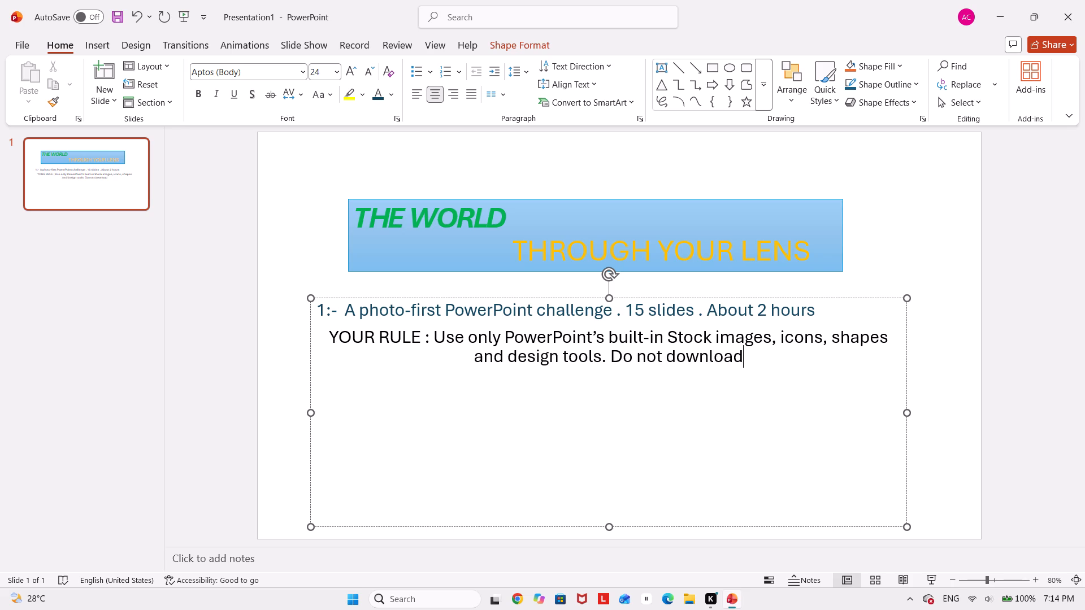
{"action": "key", "text": "space"}
{"action": "type", "text": "or import"}
{"action": "key", "text": "space"}
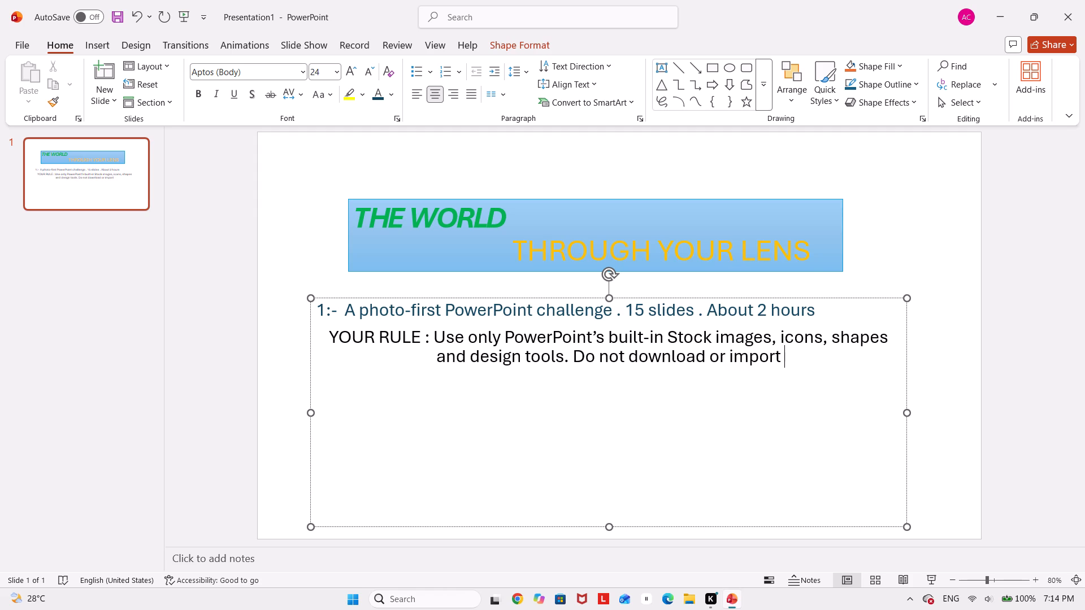
{"action": "type", "text": "photos"}
{"action": "key", "text": "space"}
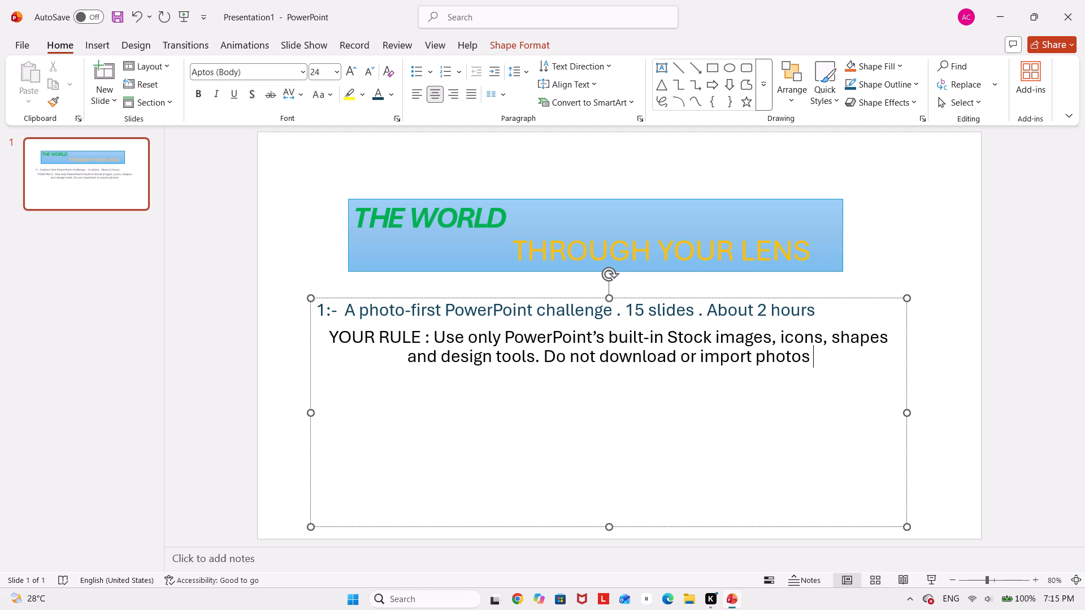
{"action": "type", "text": "from your"}
{"action": "key", "text": "space"}
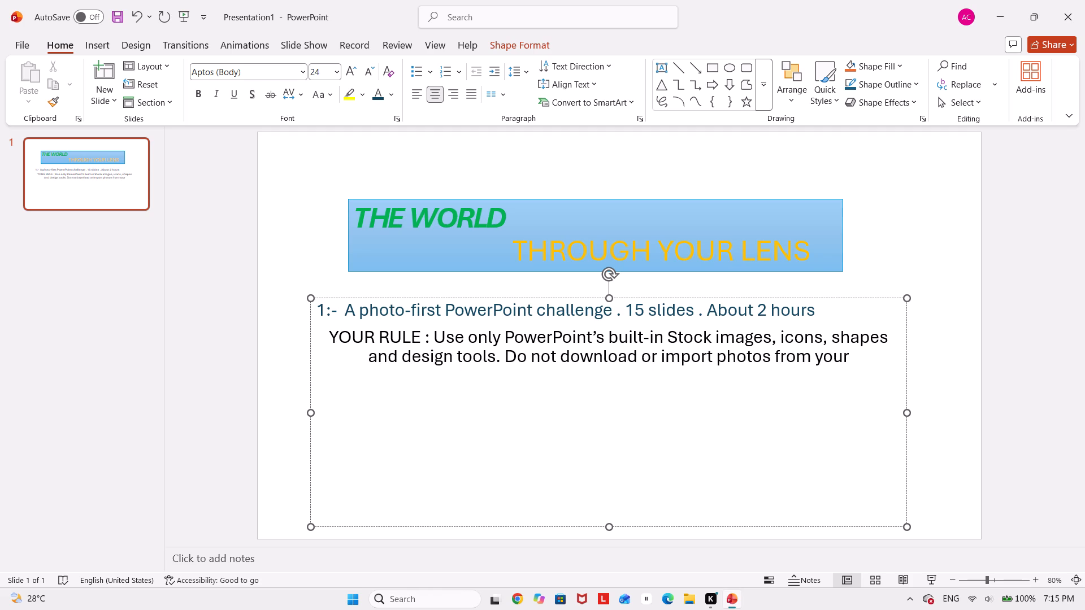
{"action": "type", "text": "device"}
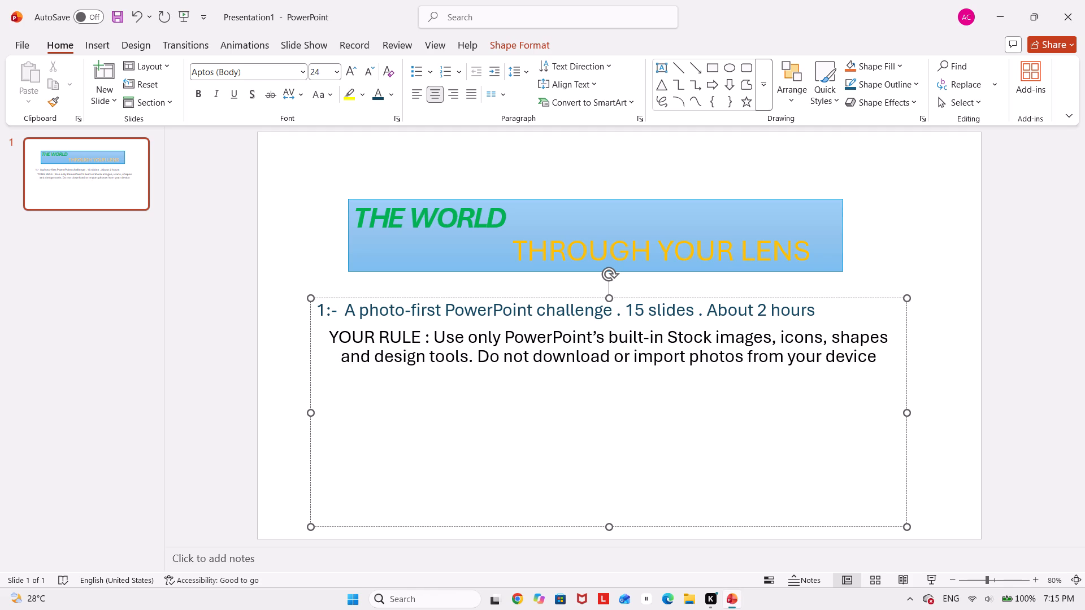
{"action": "key", "text": "period"}
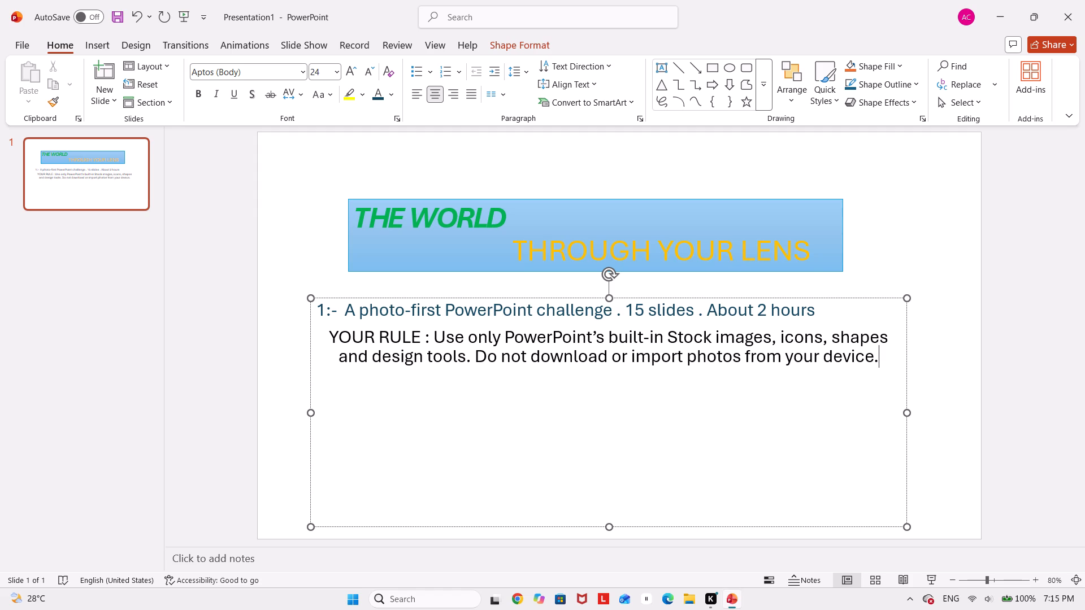
Break the rule text into separate lines before "import photos", before "or", and before "images, icons".
{"action": "left_click", "coordinate": [630, 361]}
{"action": "key", "text": "space"}
{"action": "key", "text": "Return"}
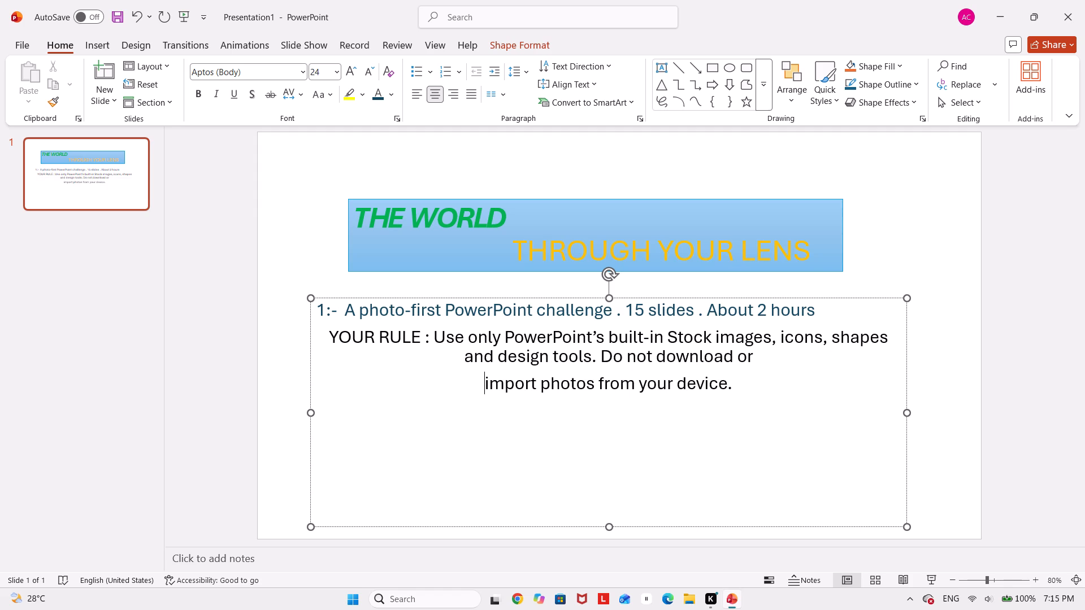
{"action": "left_click", "coordinate": [737, 359]}
{"action": "key", "text": "Return"}
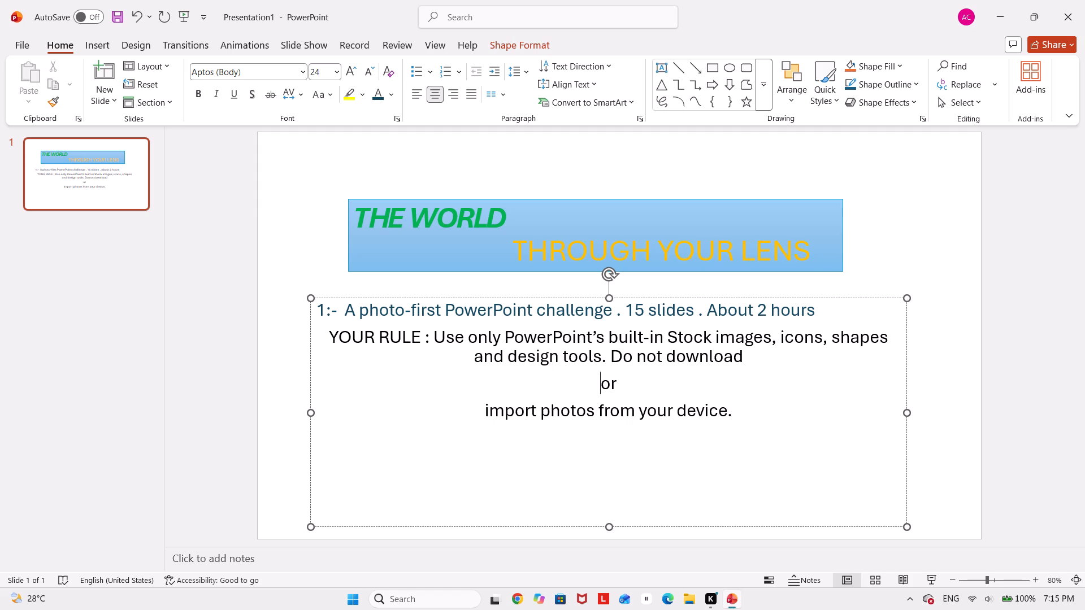
{"action": "left_click", "coordinate": [714, 337]}
{"action": "key", "text": "Return"}
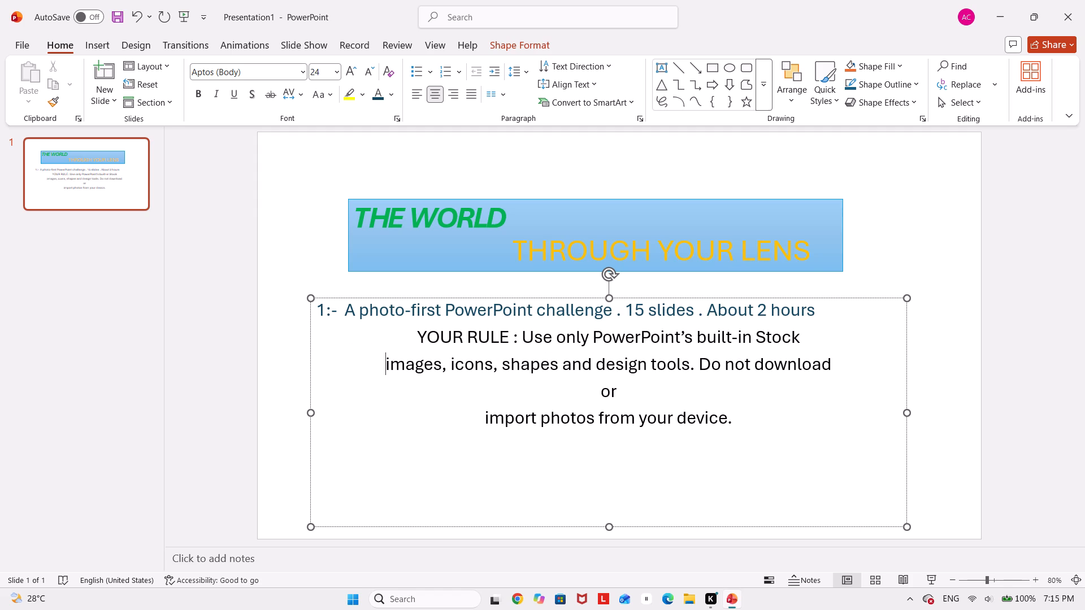
Left-align all the rule lines, from "YOUR RULE" through "import photos from your device.".
{"action": "left_click_drag", "start_coordinate": [787, 417], "coordinate": [355, 337]}
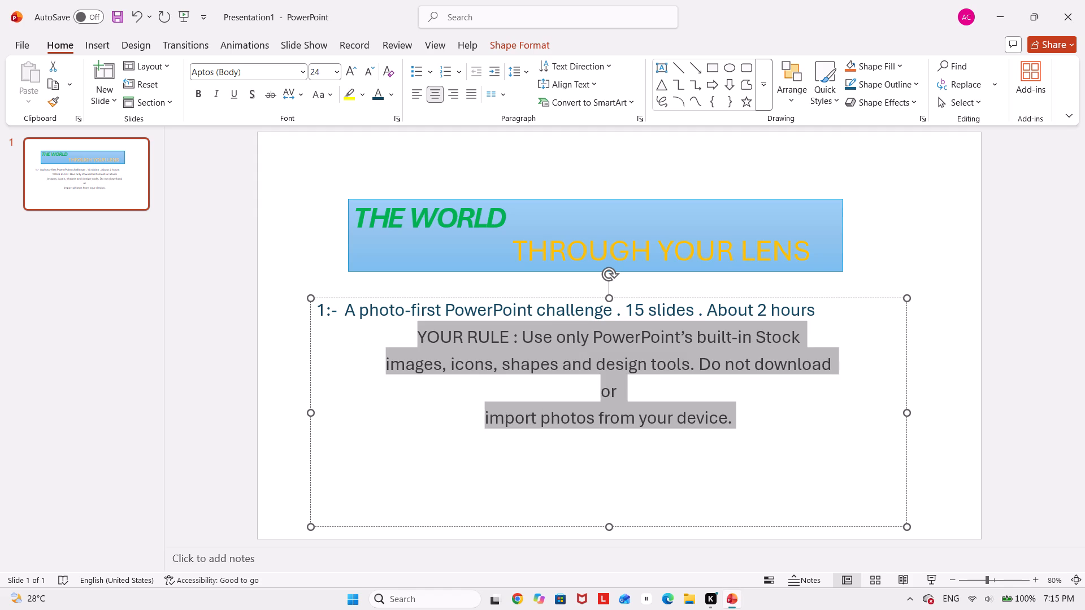
{"action": "left_click_drag", "start_coordinate": [355, 337], "coordinate": [403, 342]}
{"action": "right_click", "coordinate": [403, 342]}
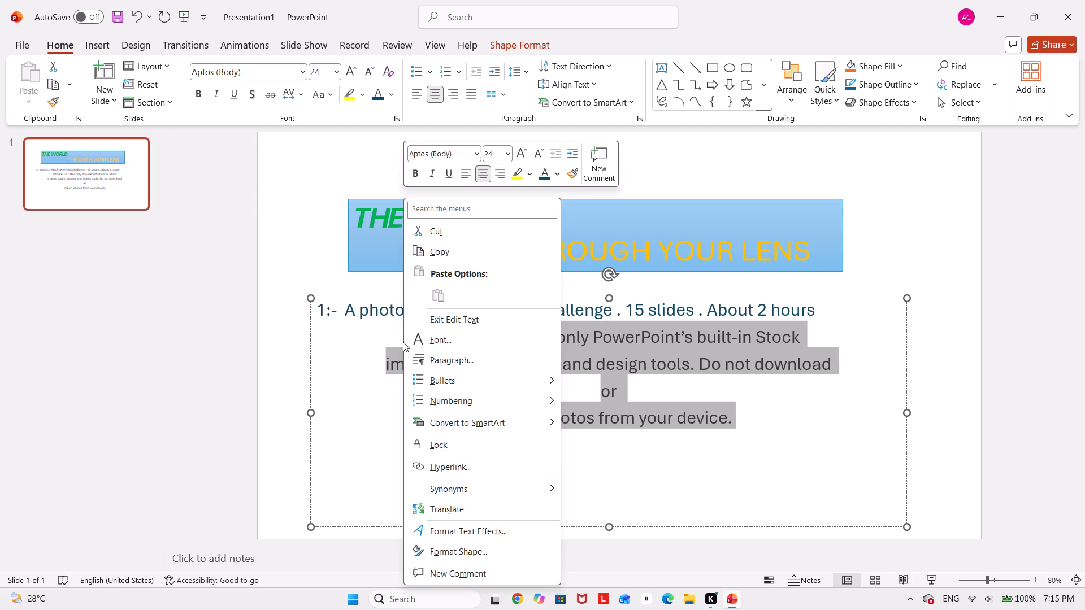
{"action": "left_click_drag", "start_coordinate": [403, 342], "coordinate": [462, 177]}
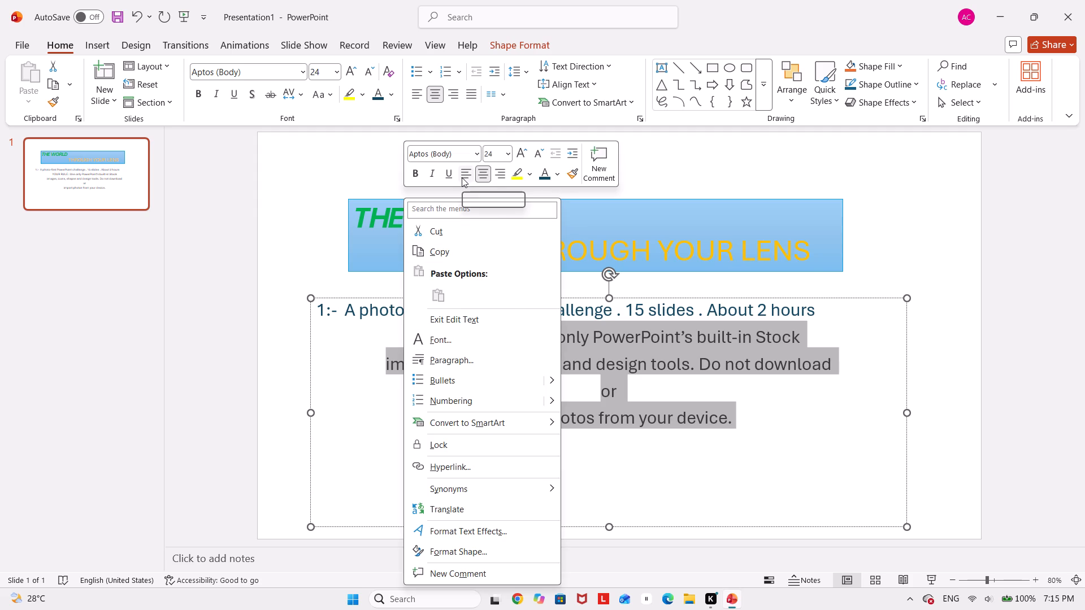
{"action": "left_click", "coordinate": [465, 174]}
{"action": "left_click", "coordinate": [577, 389]}
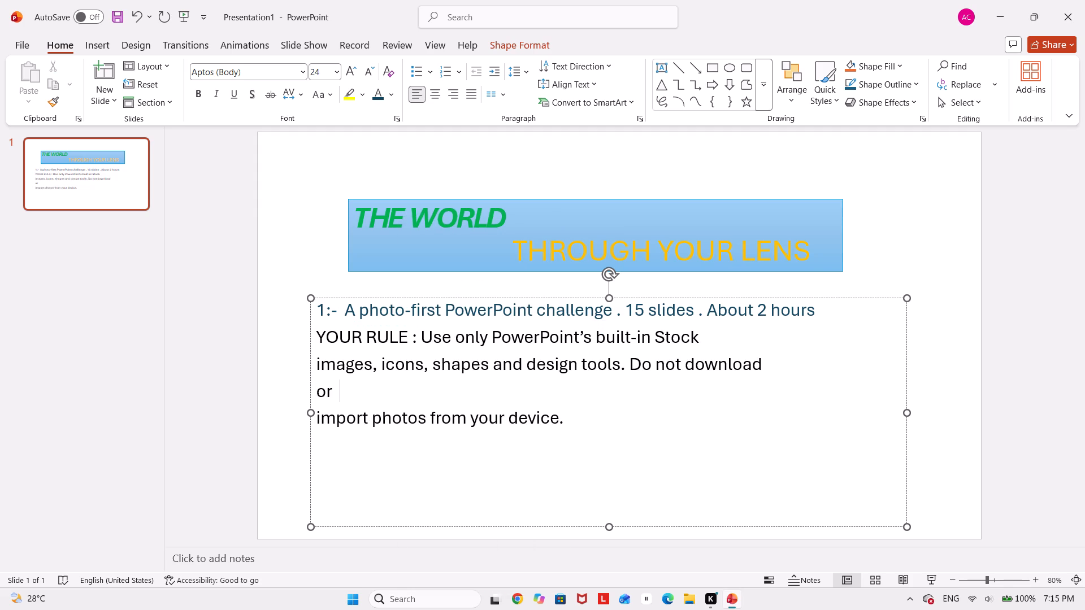
Put "Do not download" on its own line after "design tools.".
{"action": "left_click", "coordinate": [627, 365]}
{"action": "key", "text": "Return"}
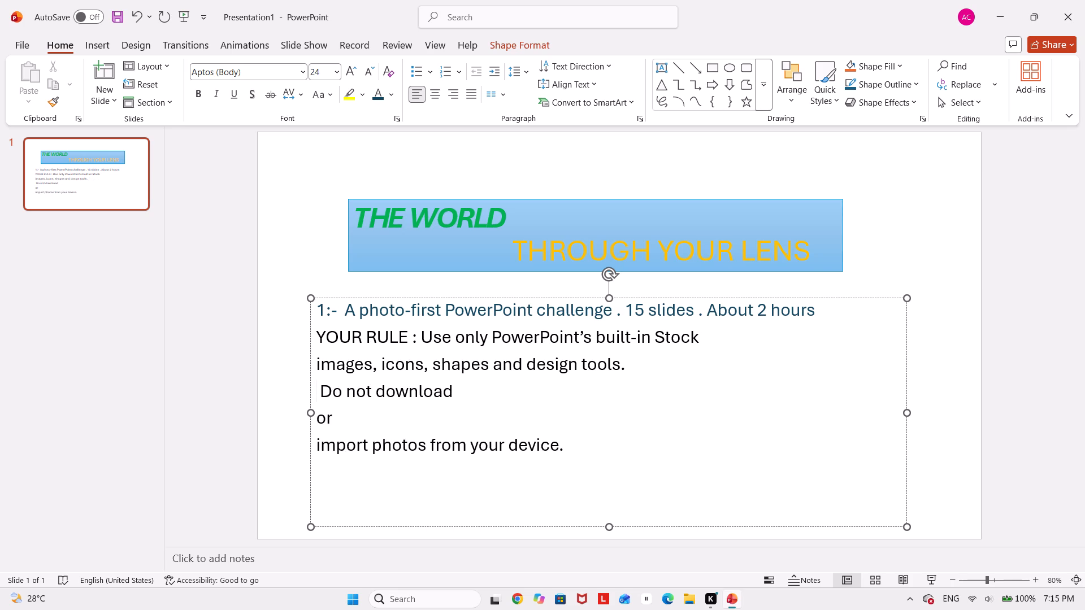
Color the label "YOUR RULE :" standard green.
{"action": "left_click_drag", "start_coordinate": [418, 338], "coordinate": [397, 338]}
{"action": "left_click_drag", "start_coordinate": [397, 338], "coordinate": [322, 336]}
{"action": "left_click", "coordinate": [477, 314]}
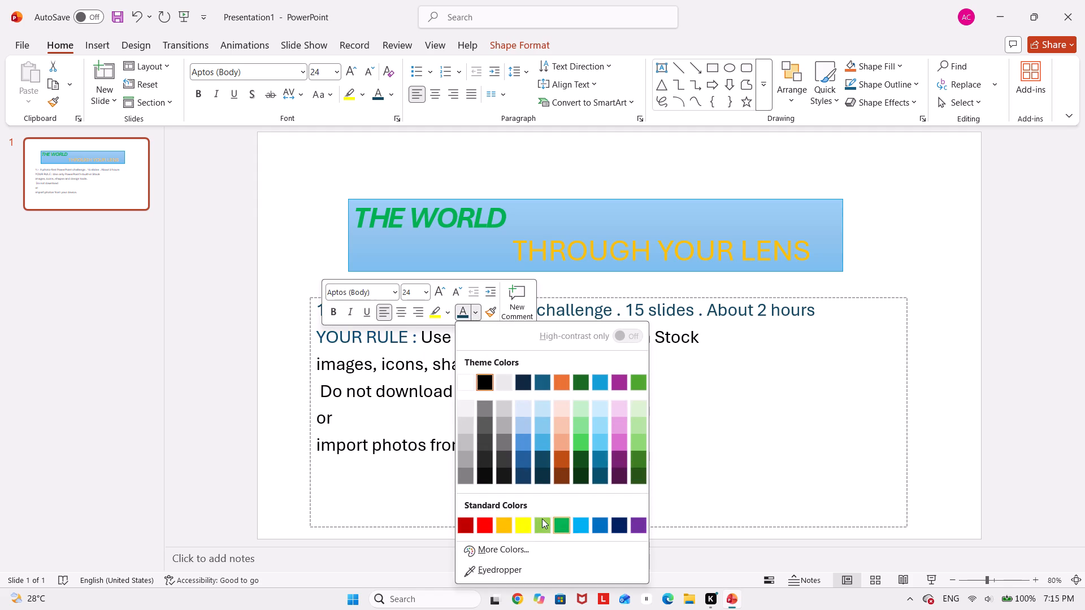
{"action": "left_click", "coordinate": [563, 526]}
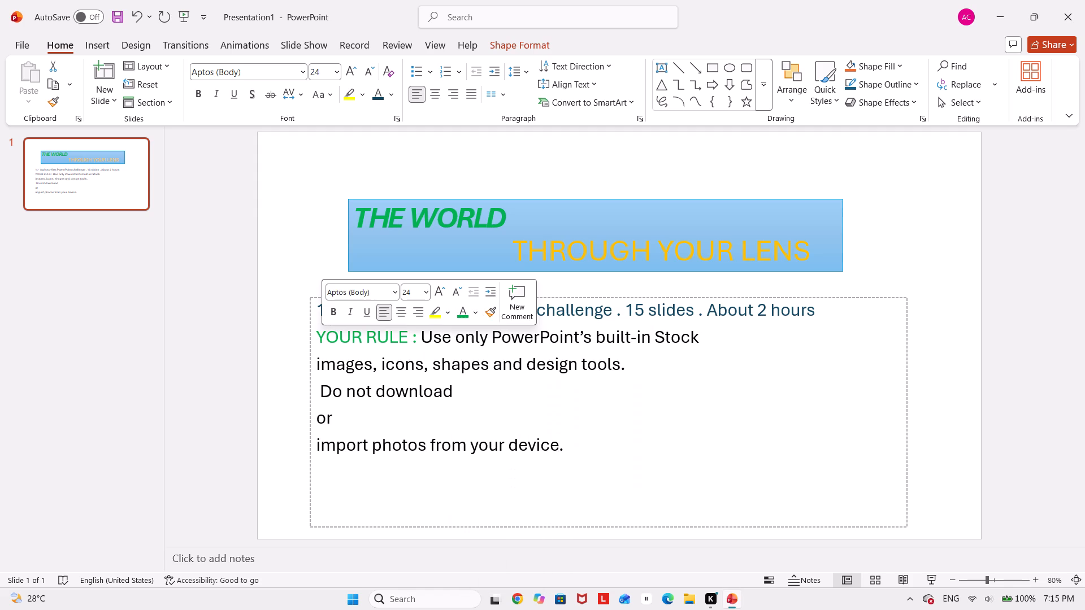
{"action": "left_click", "coordinate": [600, 451]}
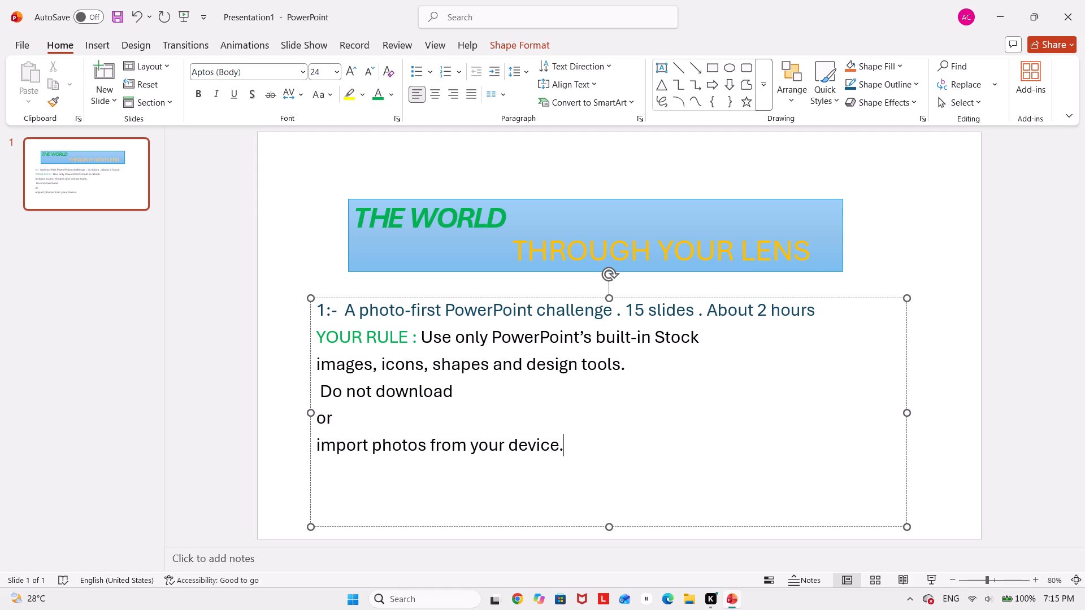
Color the line "images, icons, shapes and design tools." standard red.
{"action": "left_click_drag", "start_coordinate": [722, 341], "coordinate": [518, 358]}
{"action": "left_click", "coordinate": [639, 381]}
{"action": "left_click_drag", "start_coordinate": [640, 363], "coordinate": [319, 377]}
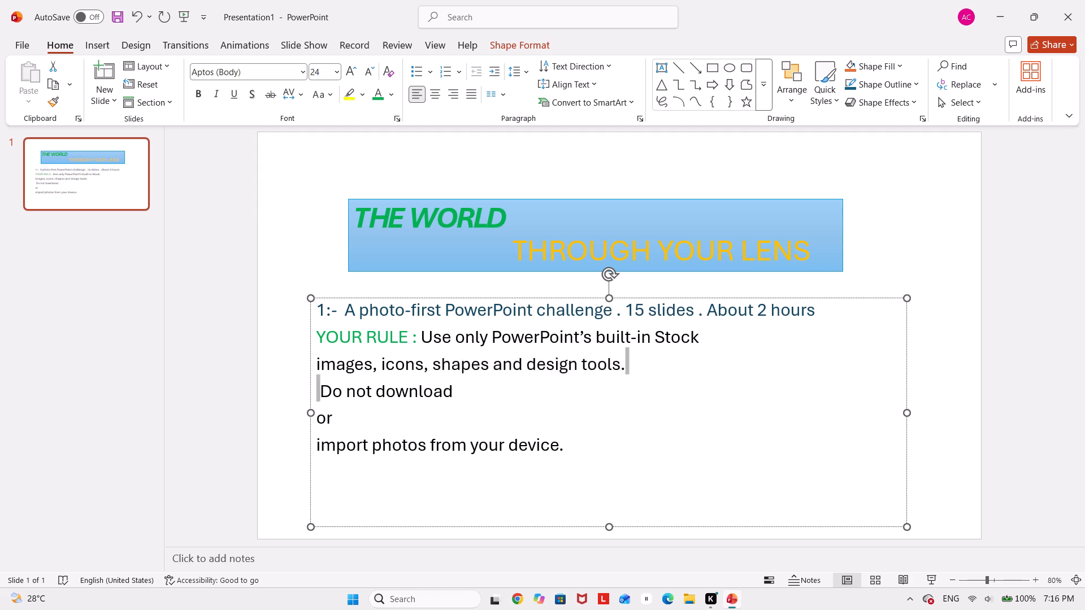
{"action": "left_click_drag", "start_coordinate": [319, 377], "coordinate": [327, 365]}
{"action": "right_click", "coordinate": [317, 365]}
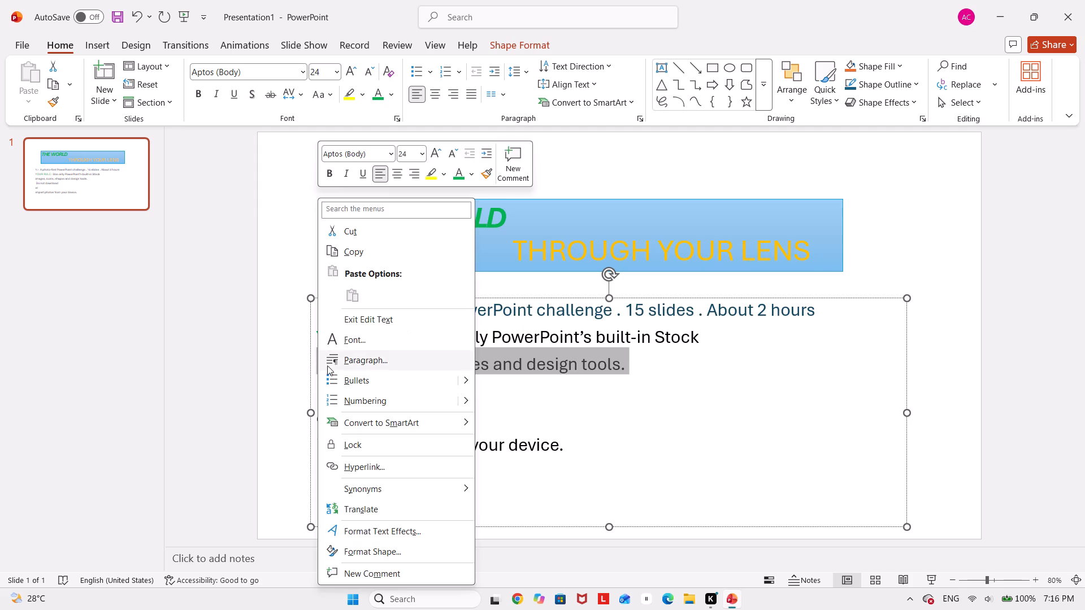
{"action": "left_click_drag", "start_coordinate": [327, 365], "coordinate": [470, 177]}
{"action": "left_click", "coordinate": [471, 177]}
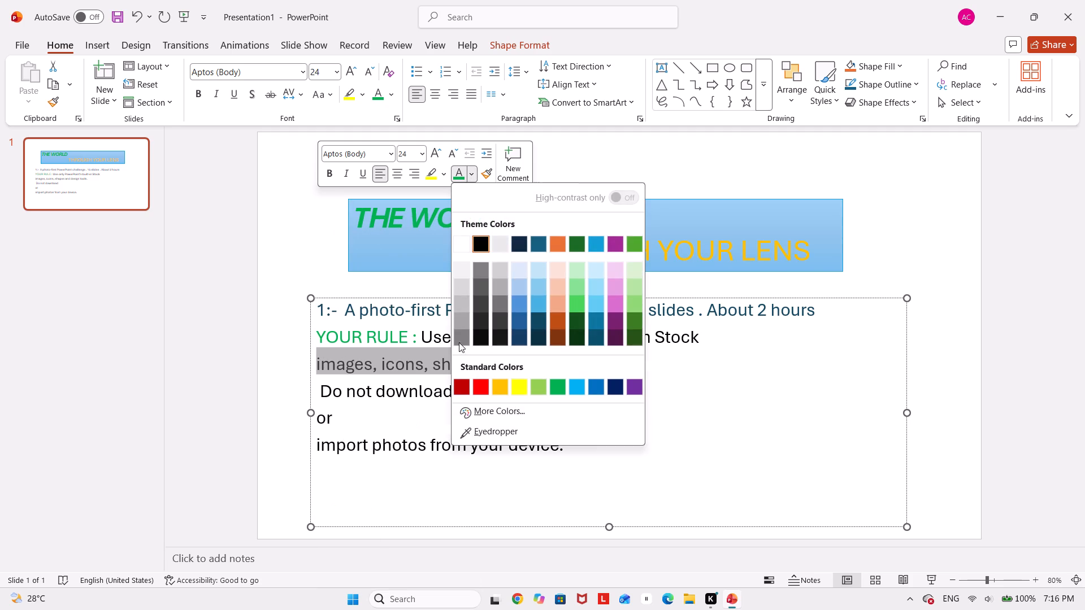
{"action": "left_click", "coordinate": [488, 378]}
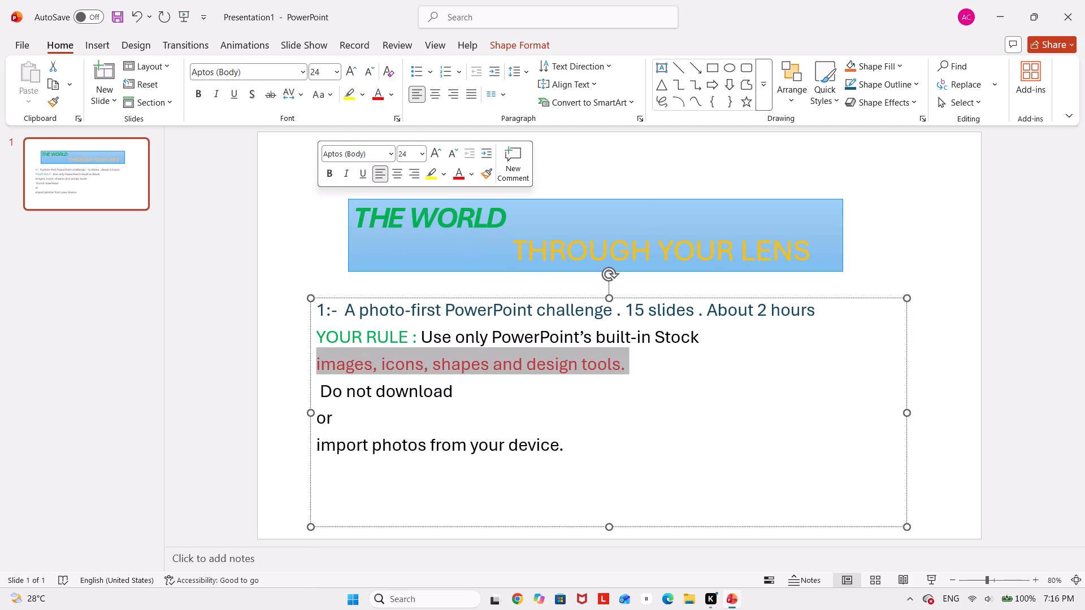
{"action": "left_click", "coordinate": [501, 412]}
Color the line "Do not download" standard blue.
{"action": "left_click_drag", "start_coordinate": [478, 387], "coordinate": [389, 393]}
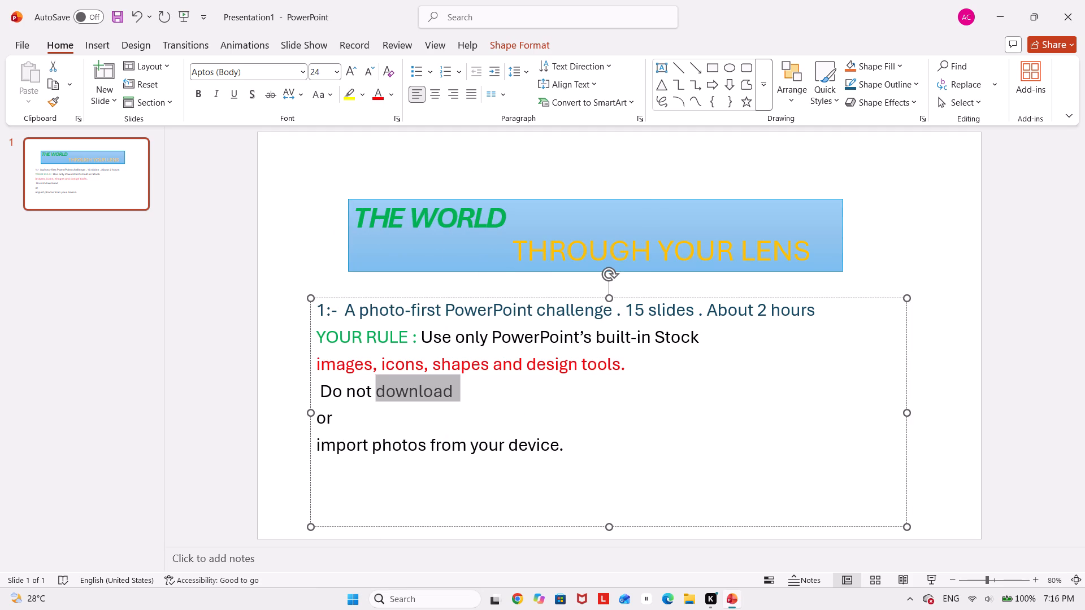
{"action": "left_click_drag", "start_coordinate": [389, 393], "coordinate": [409, 272]}
{"action": "right_click", "coordinate": [327, 381]}
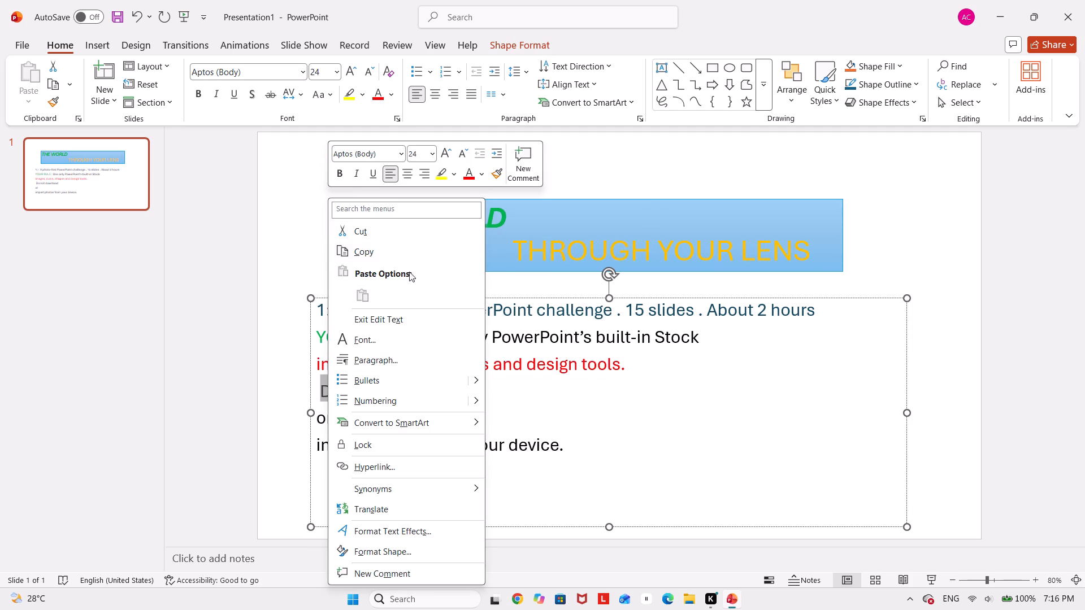
{"action": "left_click_drag", "start_coordinate": [409, 272], "coordinate": [480, 175]}
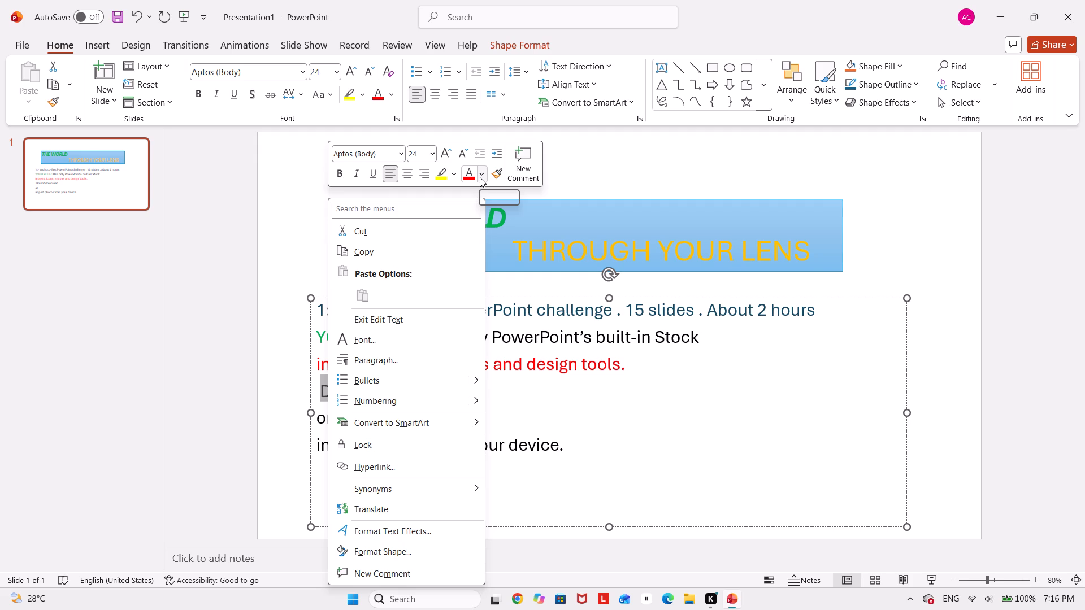
{"action": "left_click", "coordinate": [480, 177]}
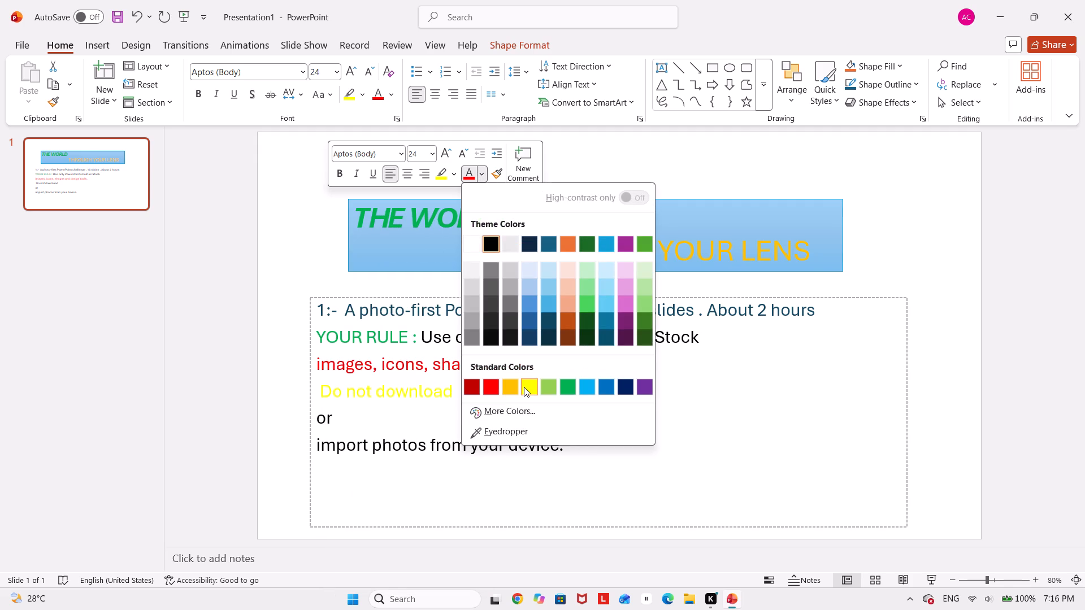
{"action": "left_click", "coordinate": [602, 387]}
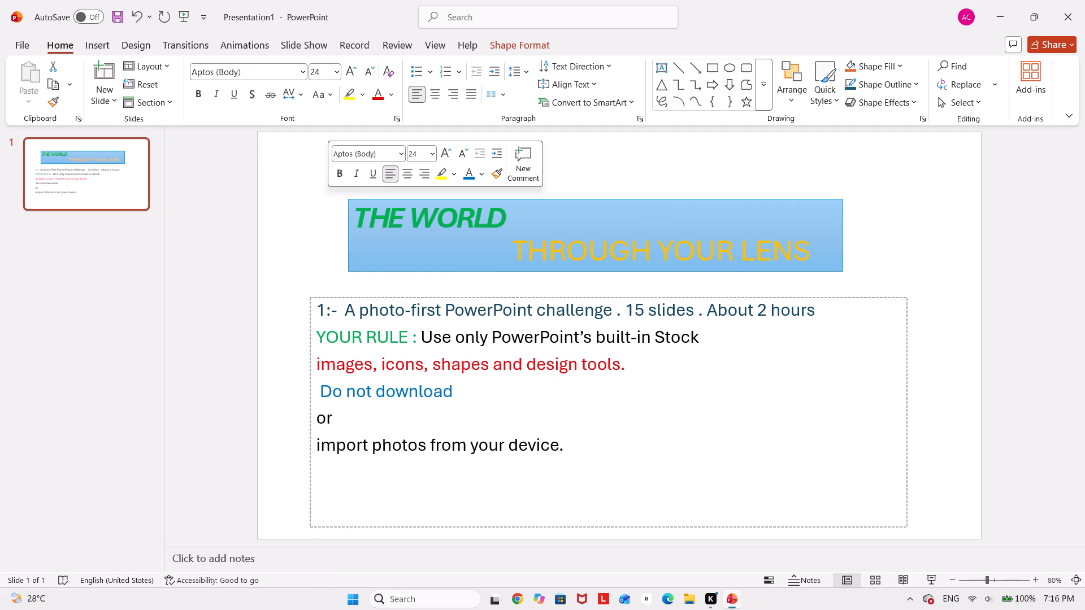
{"action": "left_click", "coordinate": [529, 431]}
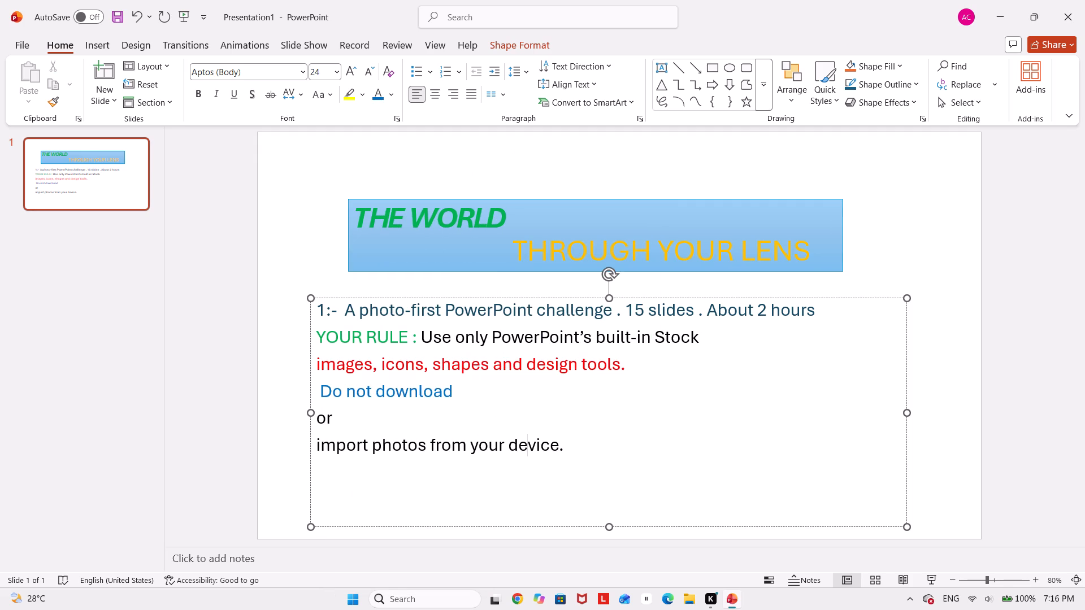
Color the line "import photos from your device." standard purple.
{"action": "left_click_drag", "start_coordinate": [569, 448], "coordinate": [348, 439]}
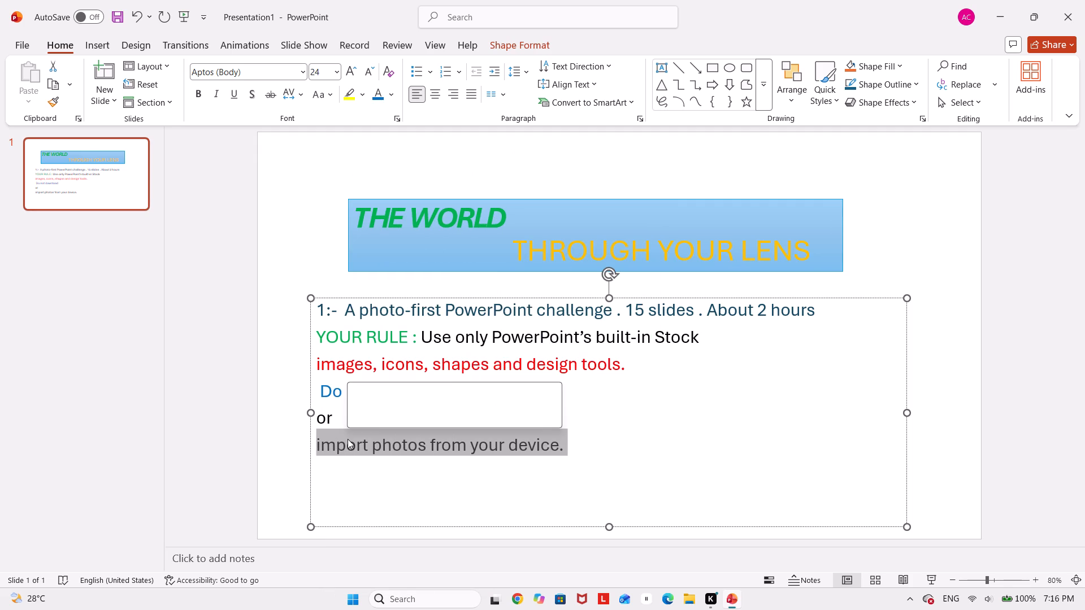
{"action": "left_click", "coordinate": [501, 417]}
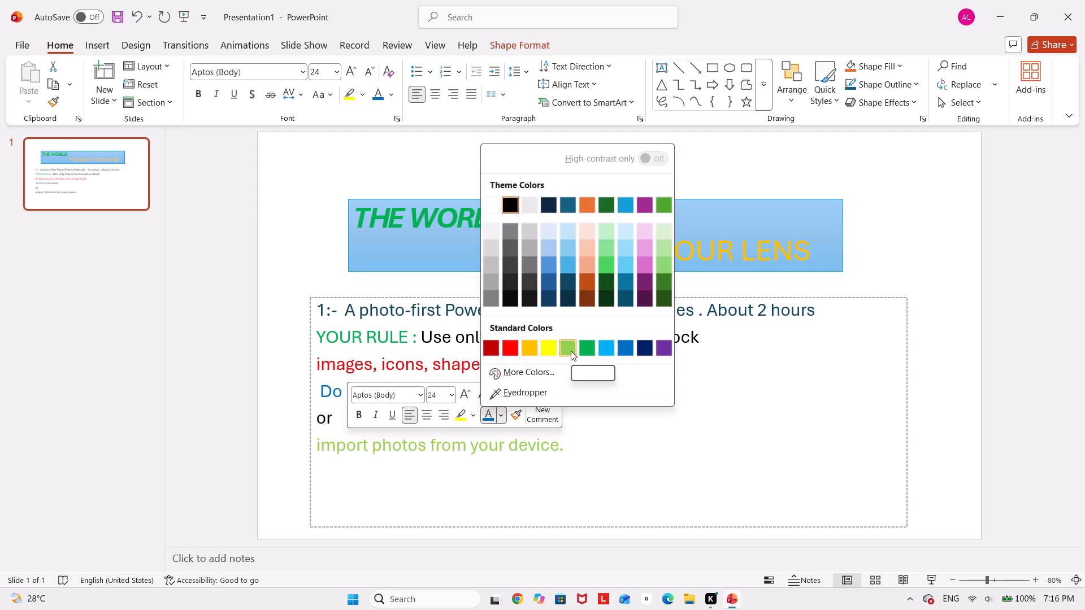
{"action": "left_click", "coordinate": [662, 344]}
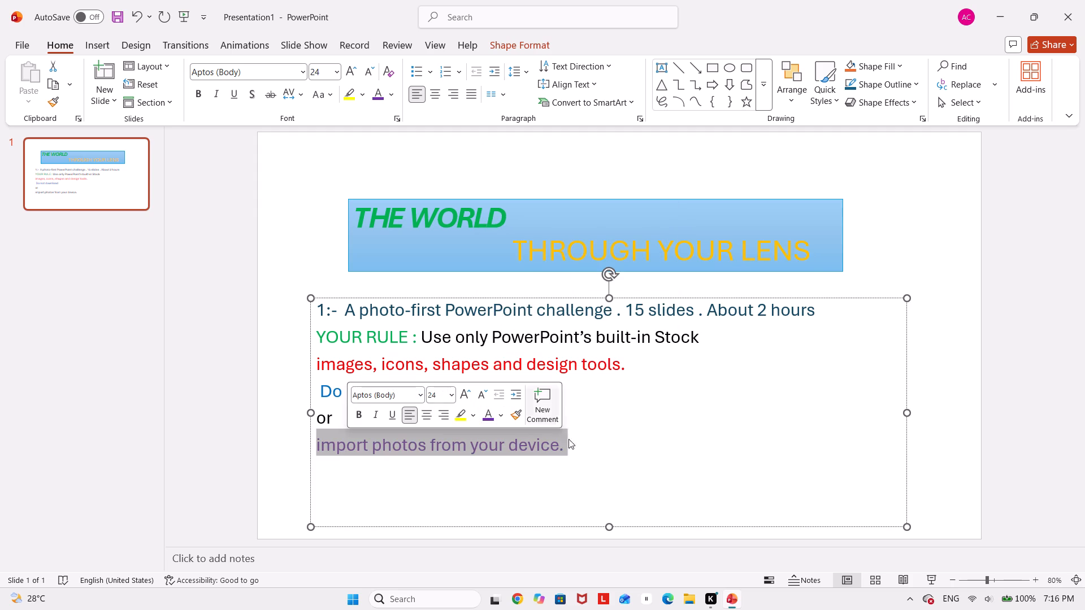
{"action": "left_click", "coordinate": [590, 415]}
Highlight the word "or" in yellow.
{"action": "left_click_drag", "start_coordinate": [368, 415], "coordinate": [322, 412]}
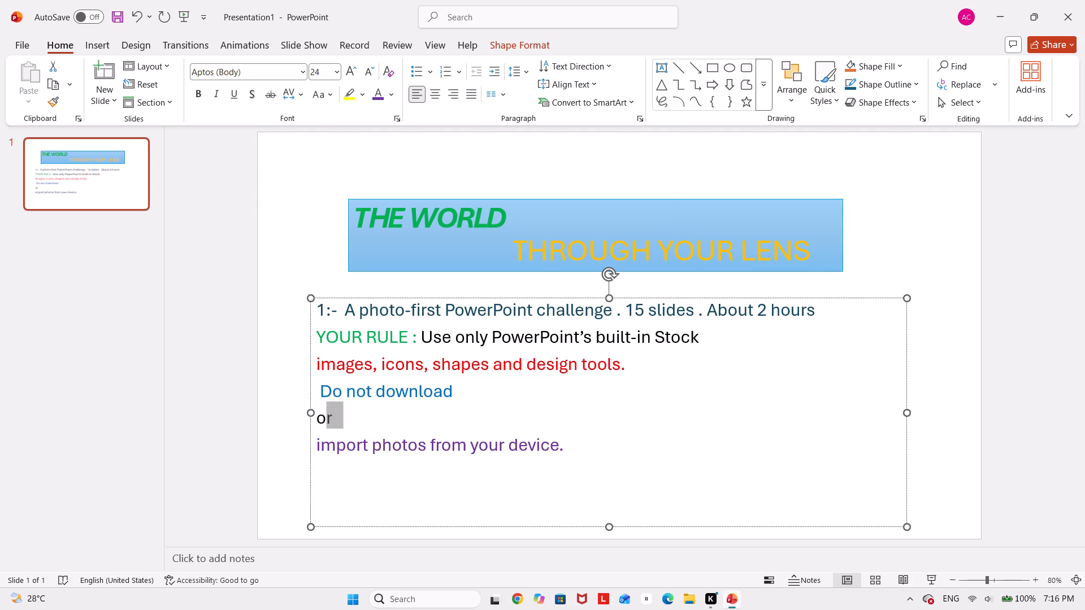
{"action": "left_click_drag", "start_coordinate": [322, 412], "coordinate": [317, 410]}
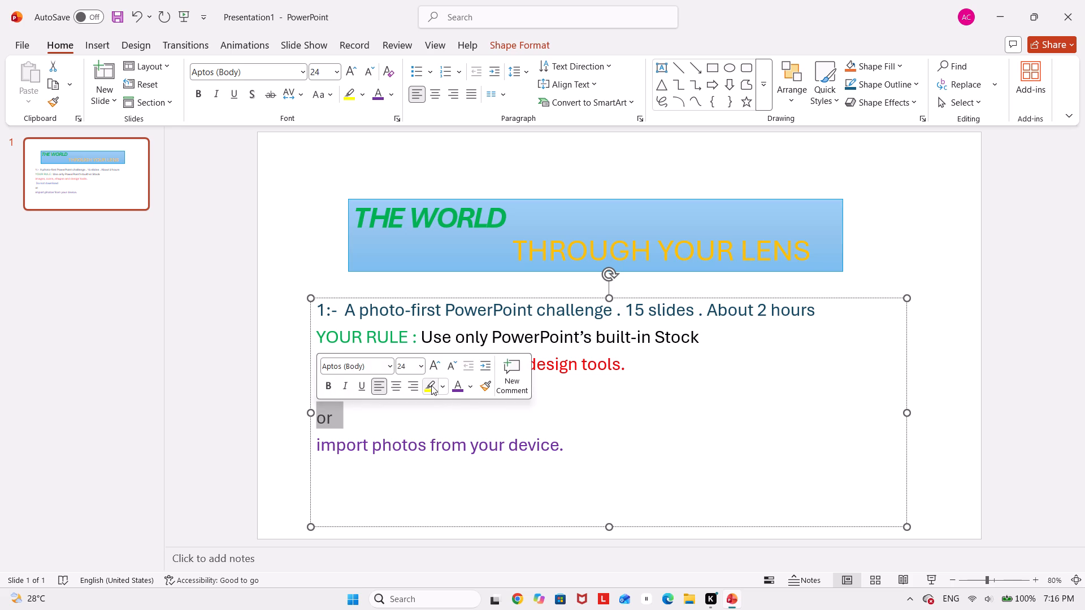
{"action": "left_click", "coordinate": [431, 385]}
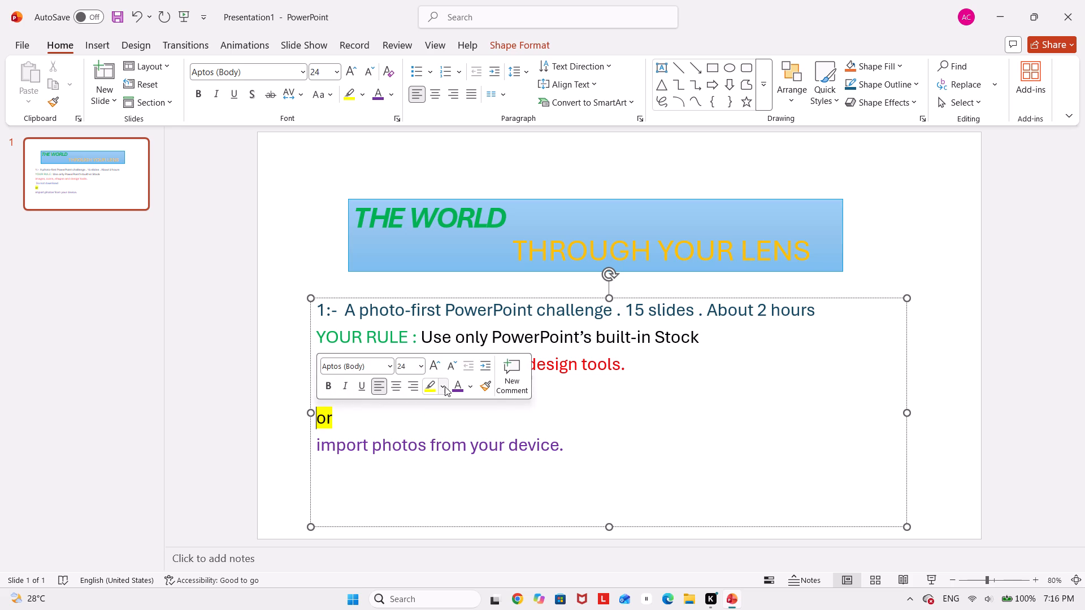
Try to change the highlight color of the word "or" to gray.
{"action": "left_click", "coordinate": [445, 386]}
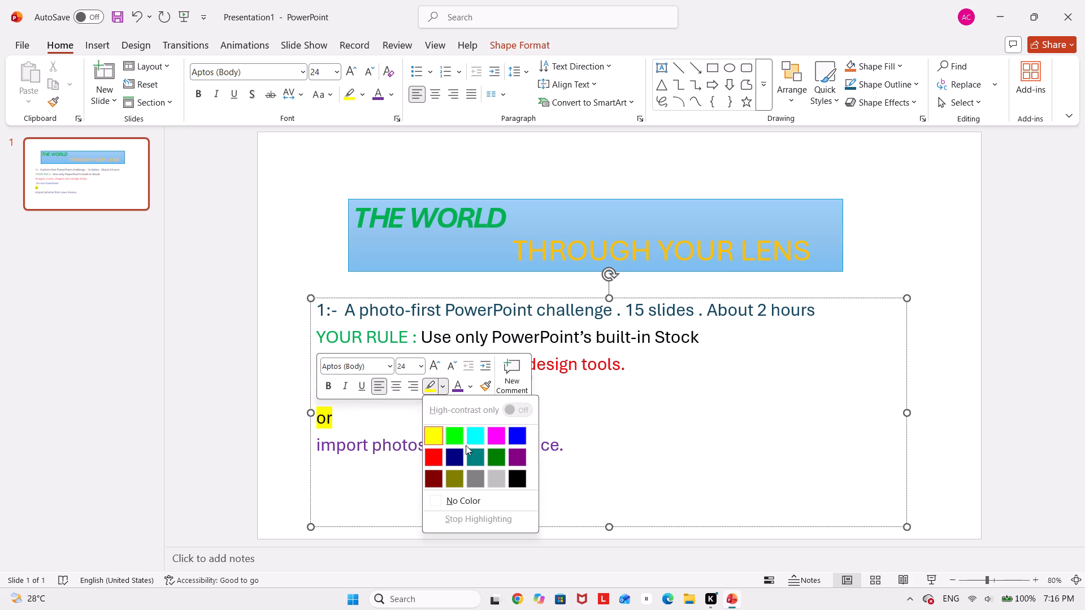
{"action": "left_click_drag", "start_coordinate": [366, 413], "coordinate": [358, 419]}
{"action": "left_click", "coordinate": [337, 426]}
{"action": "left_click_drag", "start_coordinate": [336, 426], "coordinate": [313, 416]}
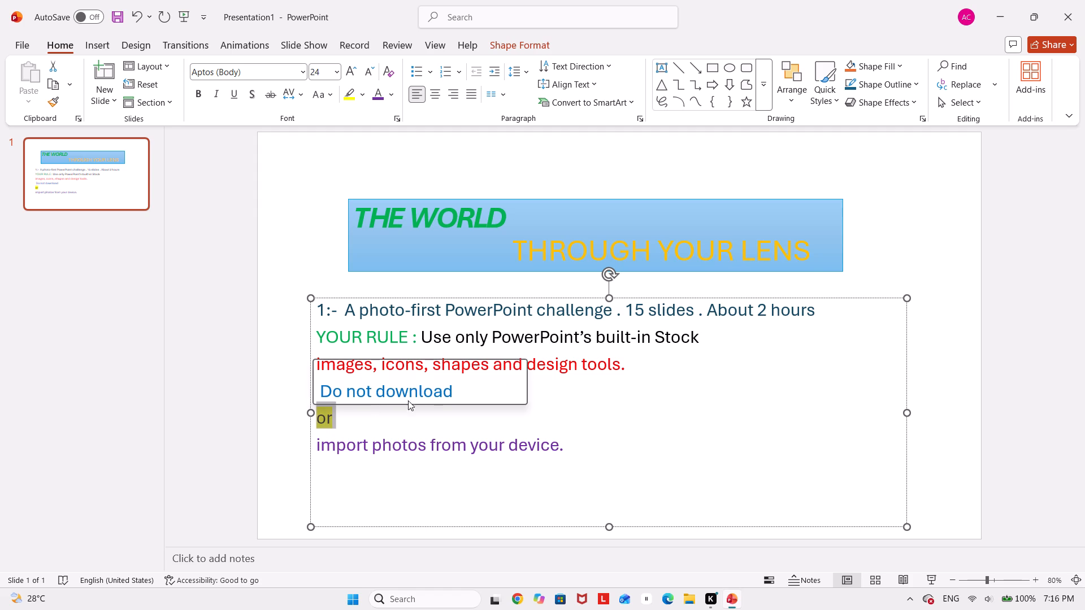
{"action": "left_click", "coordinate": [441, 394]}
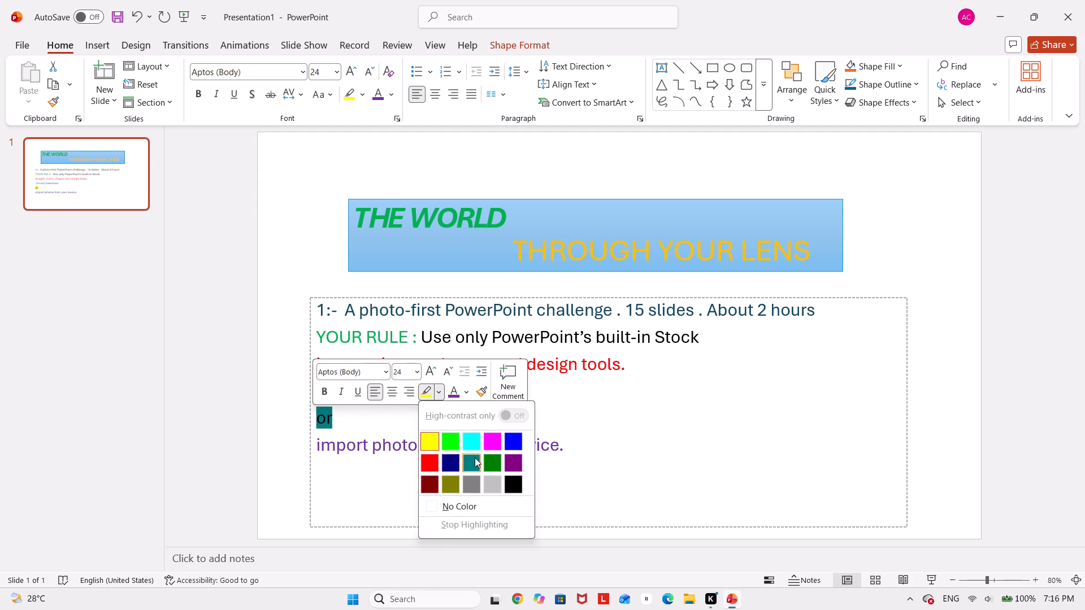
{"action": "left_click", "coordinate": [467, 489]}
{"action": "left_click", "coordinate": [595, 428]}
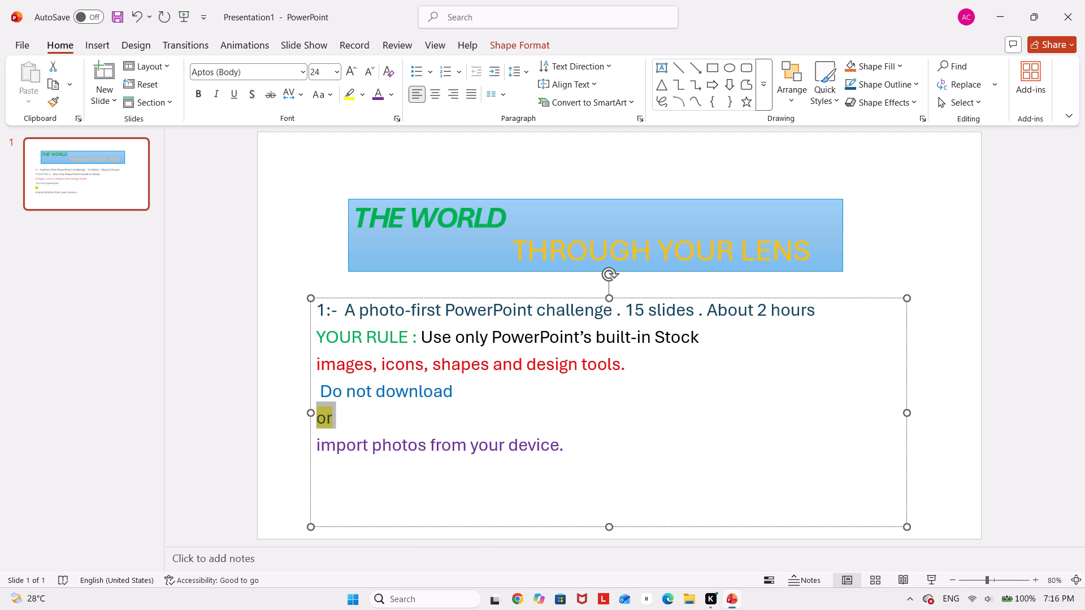
Underline the label "YOUR RULE :" at the start of the second line of the body text.
{"action": "left_click_drag", "start_coordinate": [418, 345], "coordinate": [340, 335]}
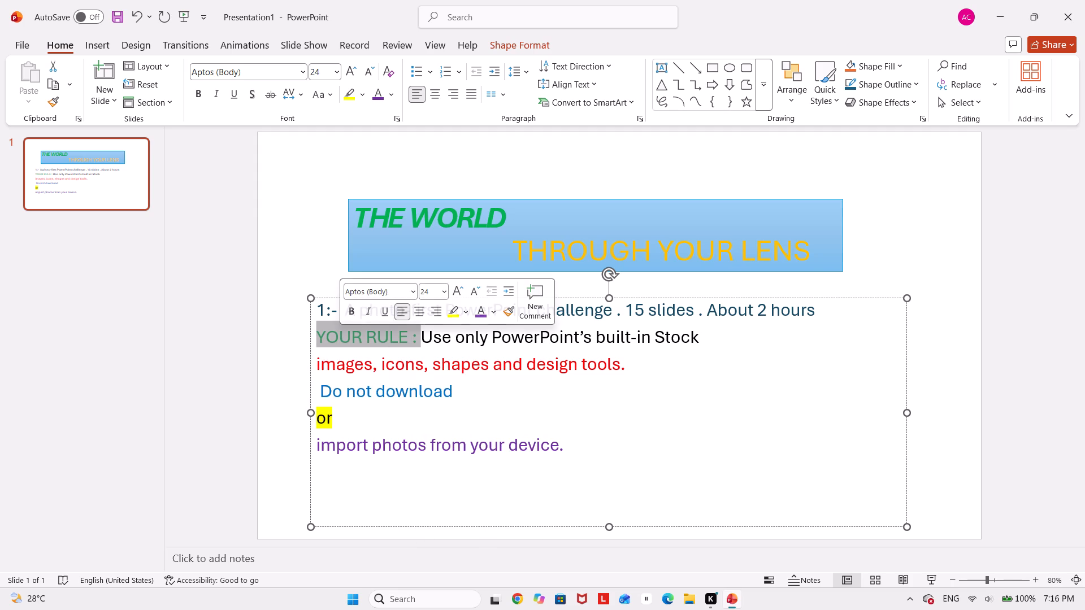
{"action": "left_click", "coordinate": [385, 318]}
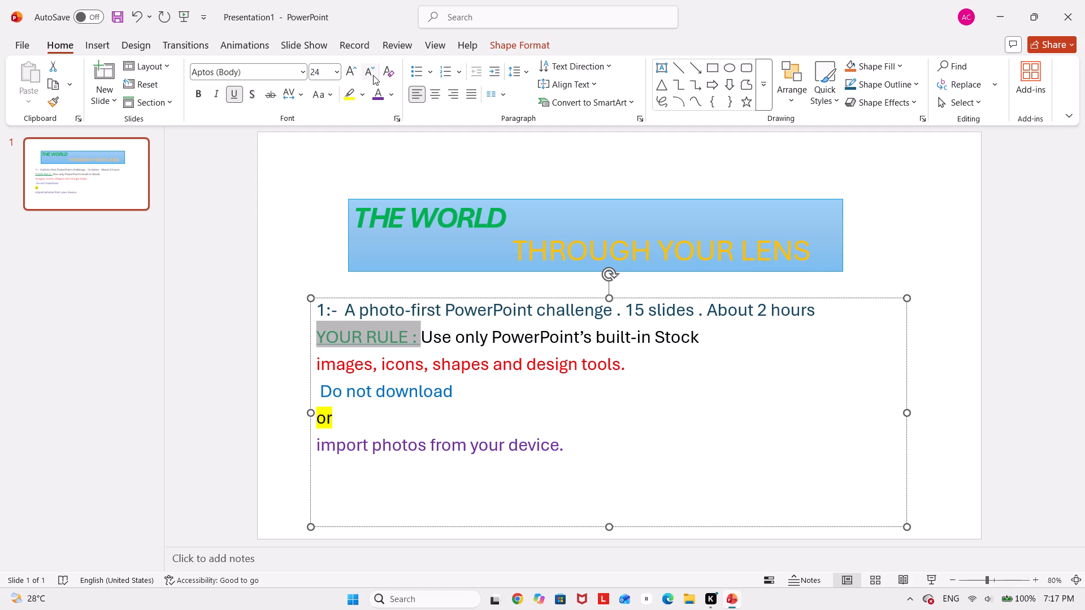
{"action": "left_click", "coordinate": [397, 347]}
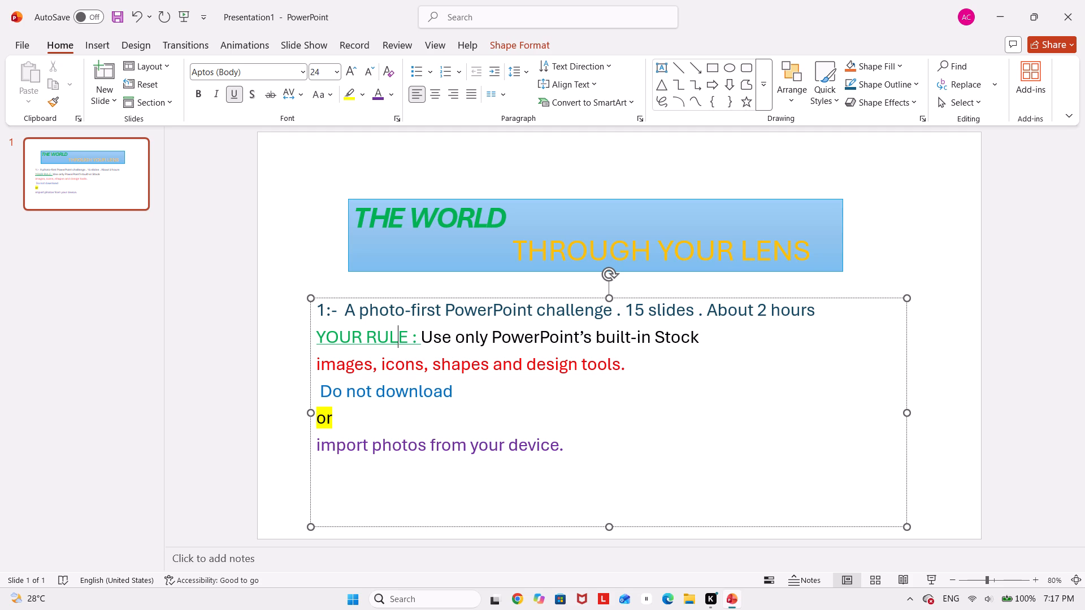
{"action": "left_click", "coordinate": [465, 407]}
Below the last line, leave a blank line and add "Create a cinematic travel slideshow with very little typing and lots of visual design.".
{"action": "left_click", "coordinate": [568, 450]}
{"action": "key", "text": "Return"}
{"action": "key", "text": "Return"}
{"action": "type", "text": "Create"}
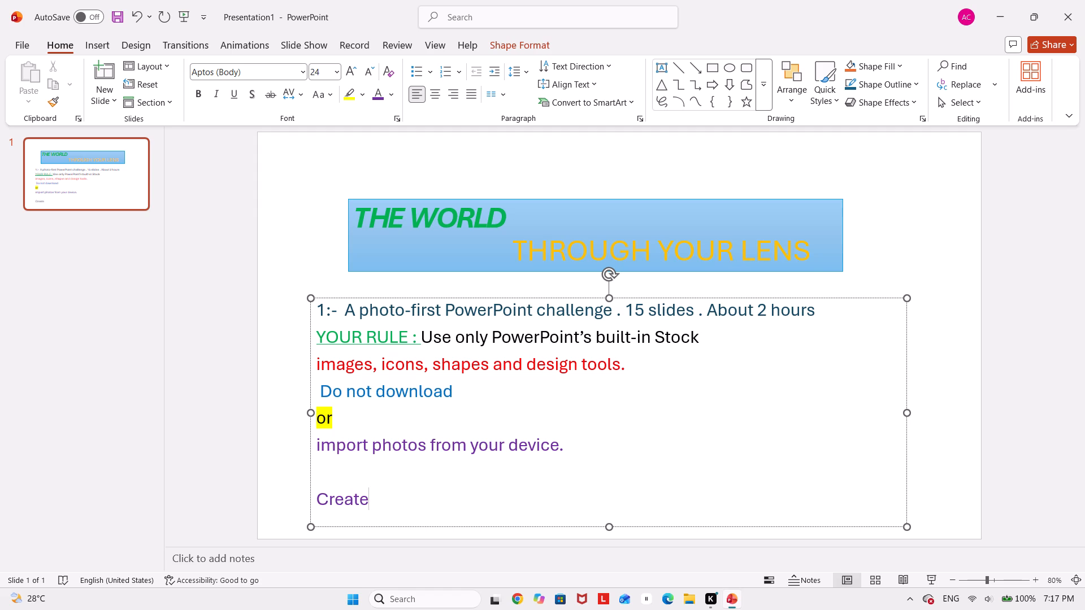
{"action": "key", "text": "space"}
{"action": "type", "text": "a cinemati"}
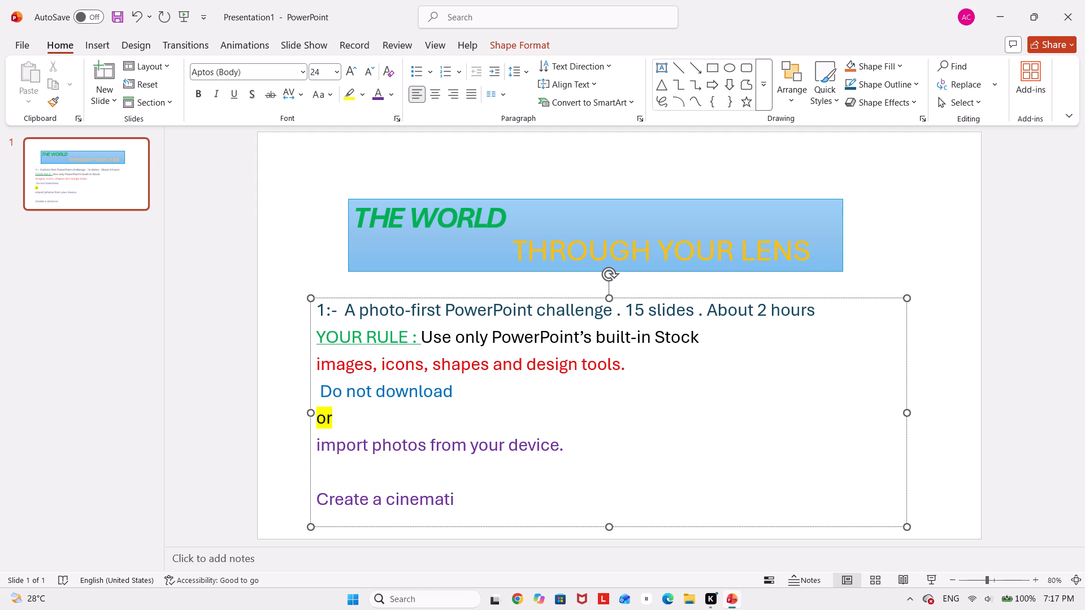
{"action": "type", "text": "cs"}
{"action": "key", "text": "BackSpace"}
{"action": "key", "text": "space"}
{"action": "type", "text": "travel"}
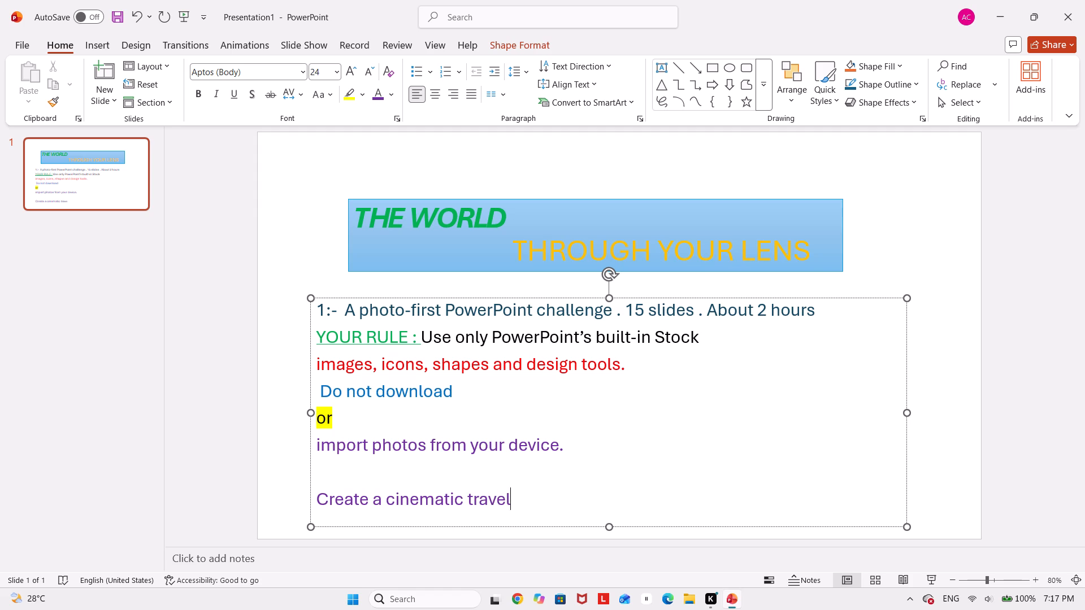
{"action": "key", "text": "space"}
{"action": "type", "text": "slideshow"}
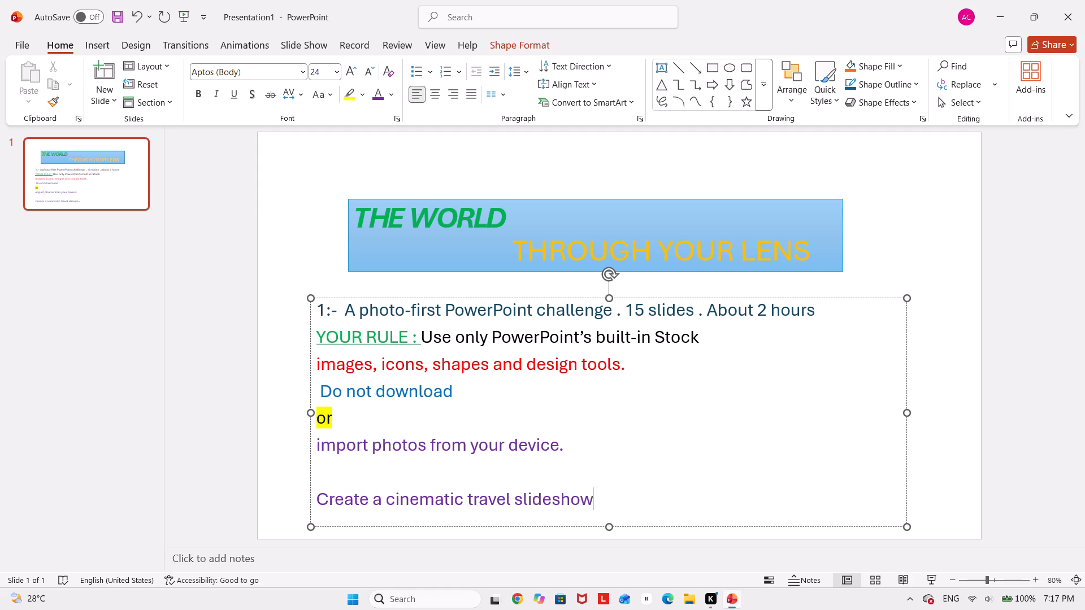
{"action": "key", "text": "space"}
{"action": "type", "text": "with"}
{"action": "key", "text": "space"}
{"action": "type", "text": "very little"}
{"action": "key", "text": "space"}
{"action": "type", "text": "typin"}
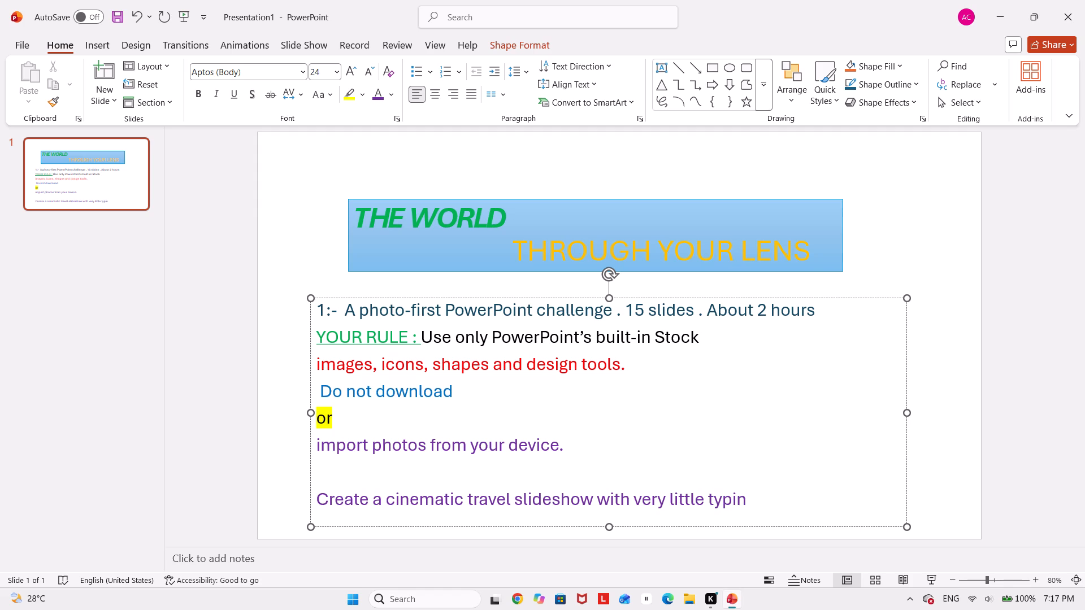
{"action": "key", "text": "g"}
{"action": "key", "text": "space"}
{"action": "type", "text": "and lots of visual degi"}
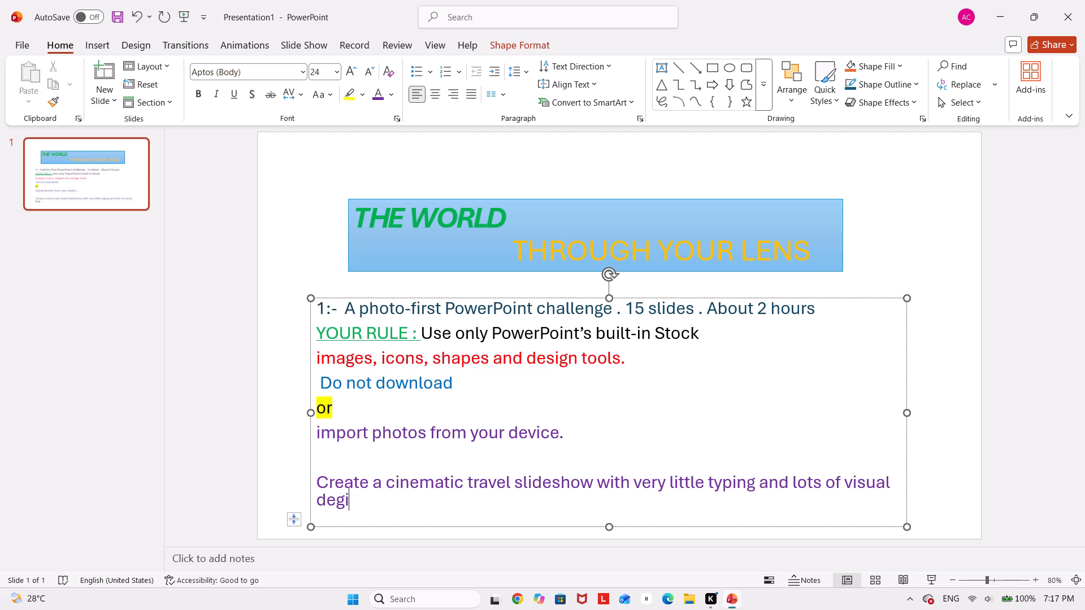
{"action": "type", "text": "en"}
{"action": "key", "text": "BackSpace"}
{"action": "key", "text": "BackSpace"}
{"action": "key", "text": "BackSpace"}
{"action": "key", "text": "BackSpace"}
{"action": "type", "text": "sign"}
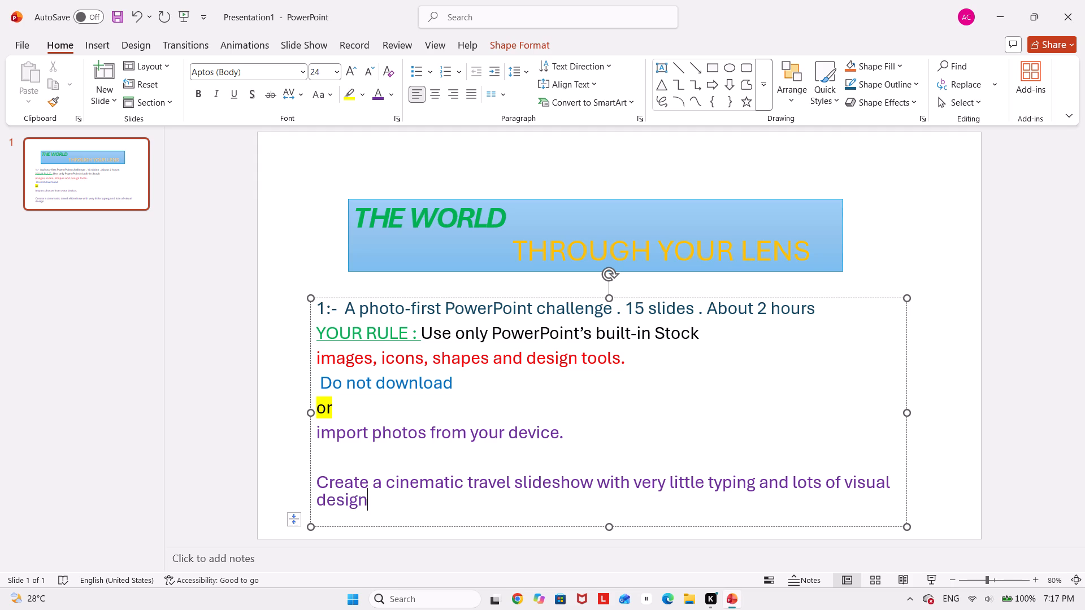
{"action": "key", "text": "period"}
Color the sentence starting "Create a cinematic travel slideshow" standard dark red.
{"action": "scroll", "coordinate": [822, 403], "scroll_direction": "down", "scroll_amount": 2}
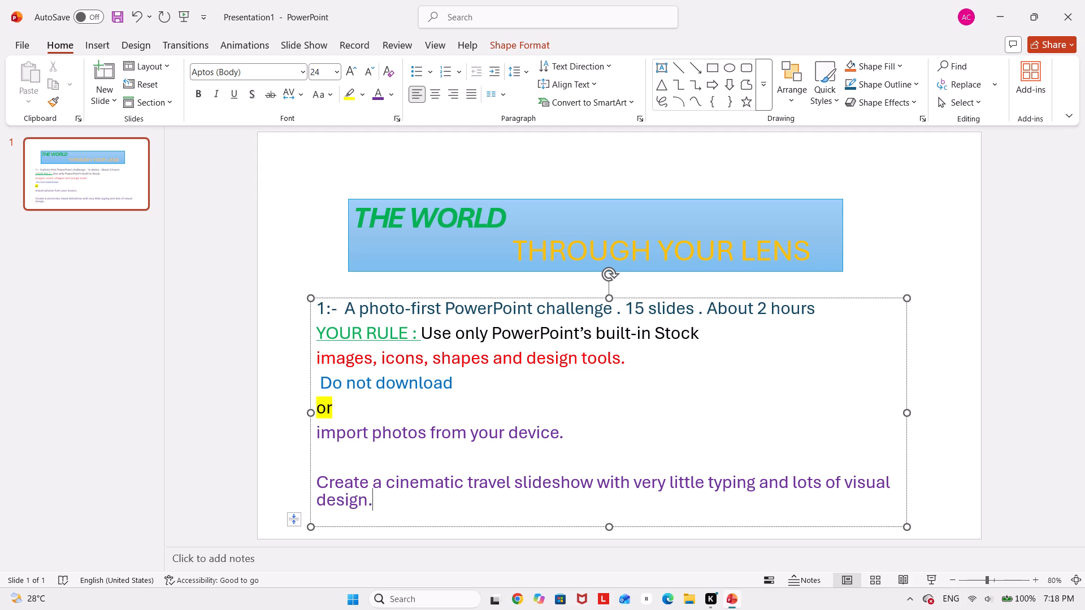
{"action": "left_click", "coordinate": [369, 504]}
{"action": "left_click_drag", "start_coordinate": [390, 502], "coordinate": [316, 483]}
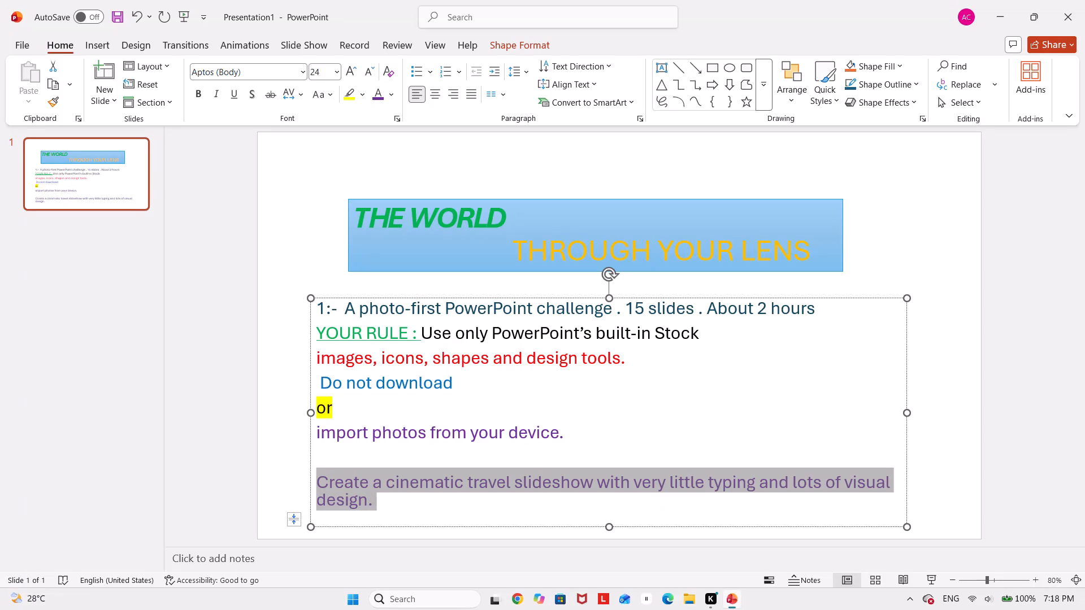
{"action": "left_click_drag", "start_coordinate": [316, 483], "coordinate": [371, 475]}
{"action": "right_click", "coordinate": [316, 483]}
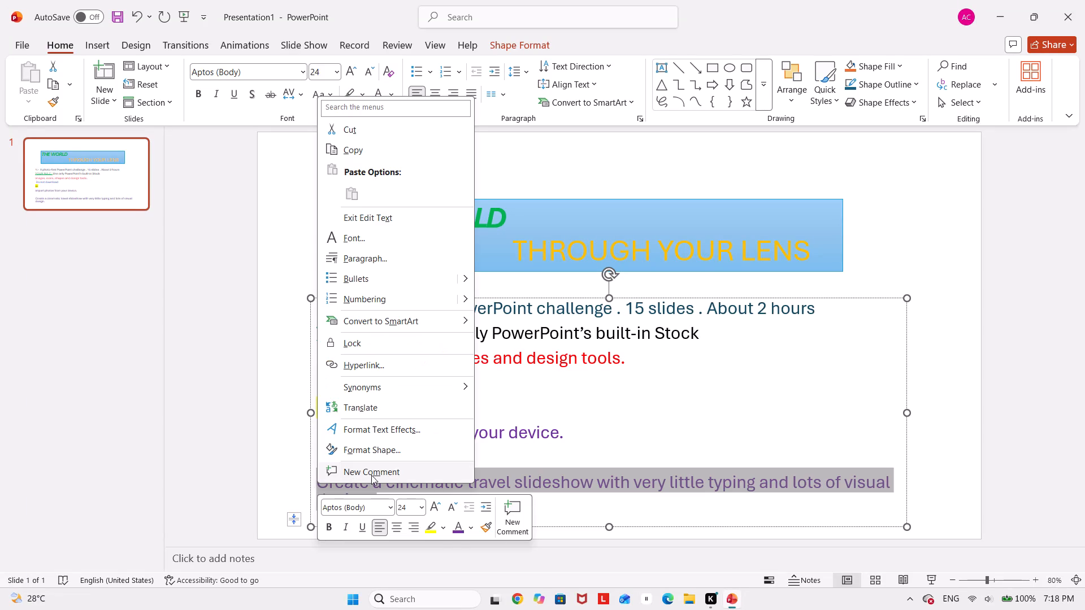
{"action": "left_click_drag", "start_coordinate": [371, 475], "coordinate": [474, 530]}
{"action": "left_click", "coordinate": [472, 526]}
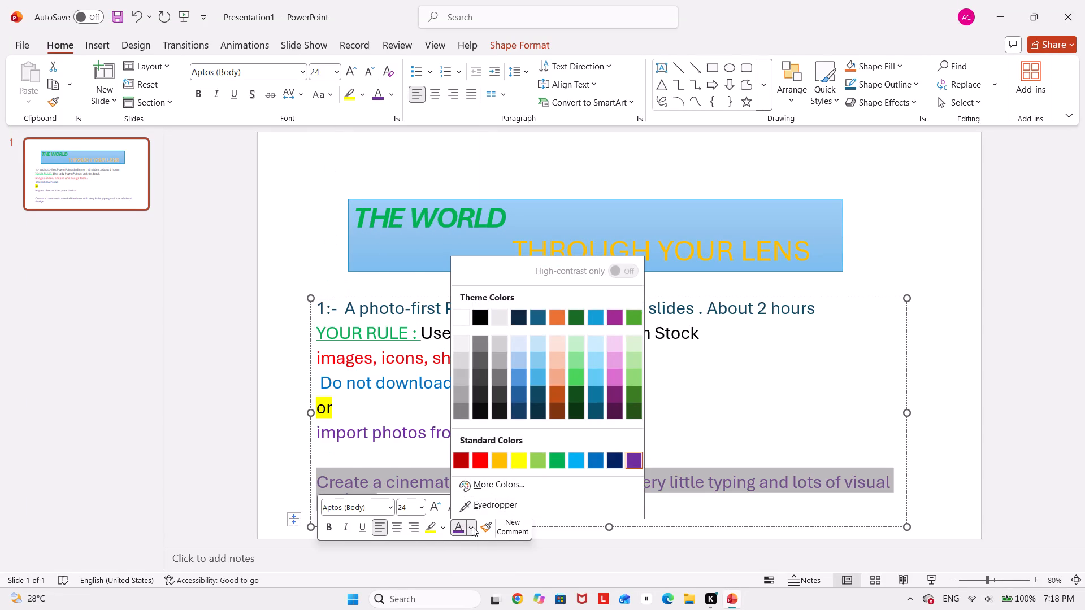
{"action": "left_click", "coordinate": [461, 466]}
{"action": "left_click", "coordinate": [551, 447]}
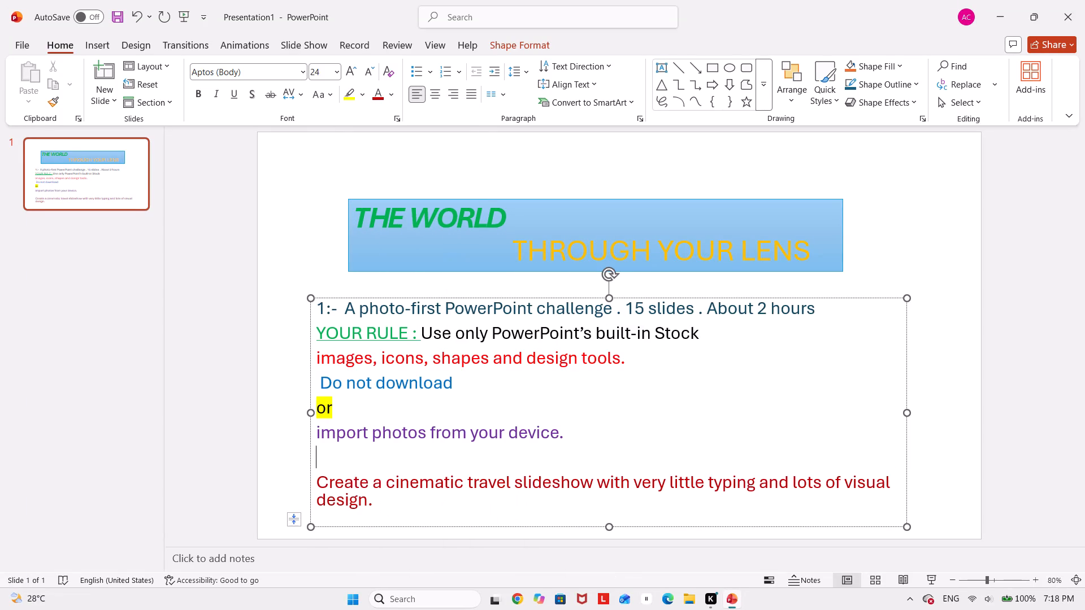
Insert the number prefix "2:-" in front of the sentence starting "Create a cinematic travel slideshow".
{"action": "left_click", "coordinate": [314, 477]}
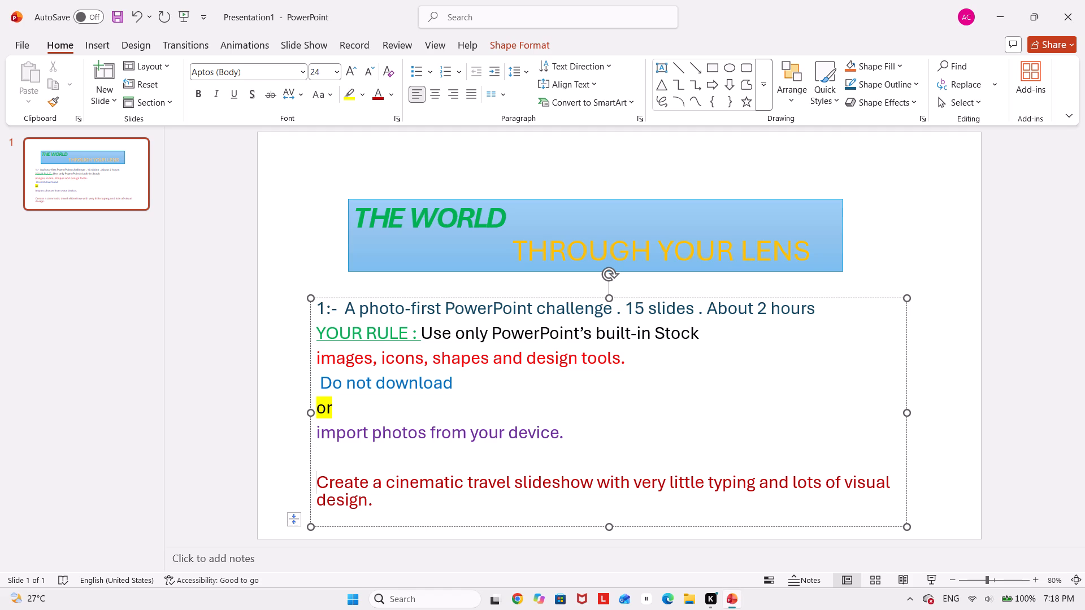
{"action": "key", "text": "2"}
{"action": "type", "text": ":-"}
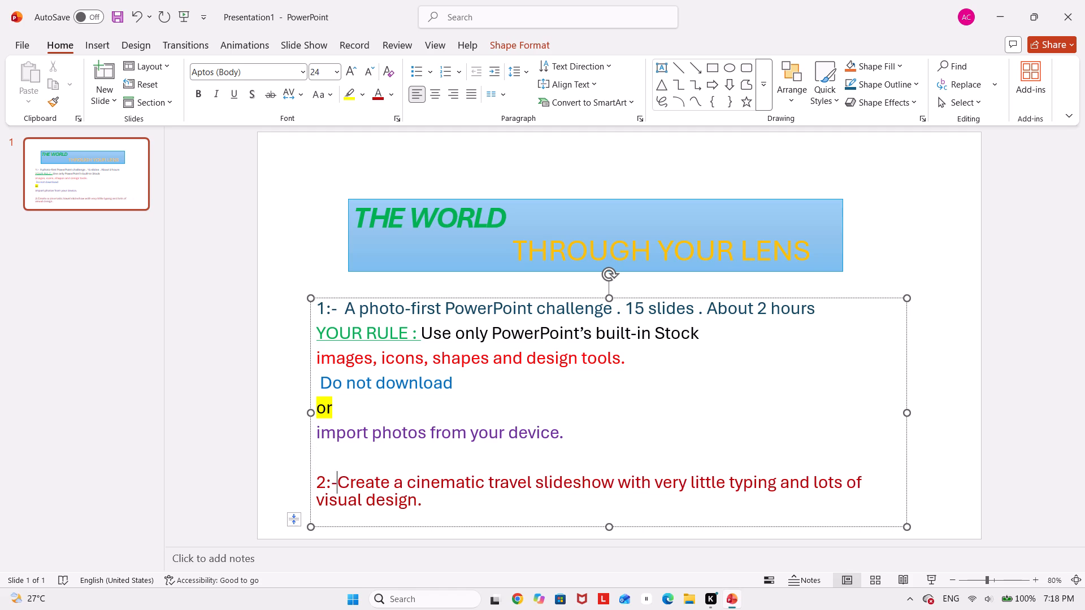
Add a space between the "2:-" prefix and the sentence starting "Create a cinematic travel slideshow".
{"action": "key", "text": "space"}
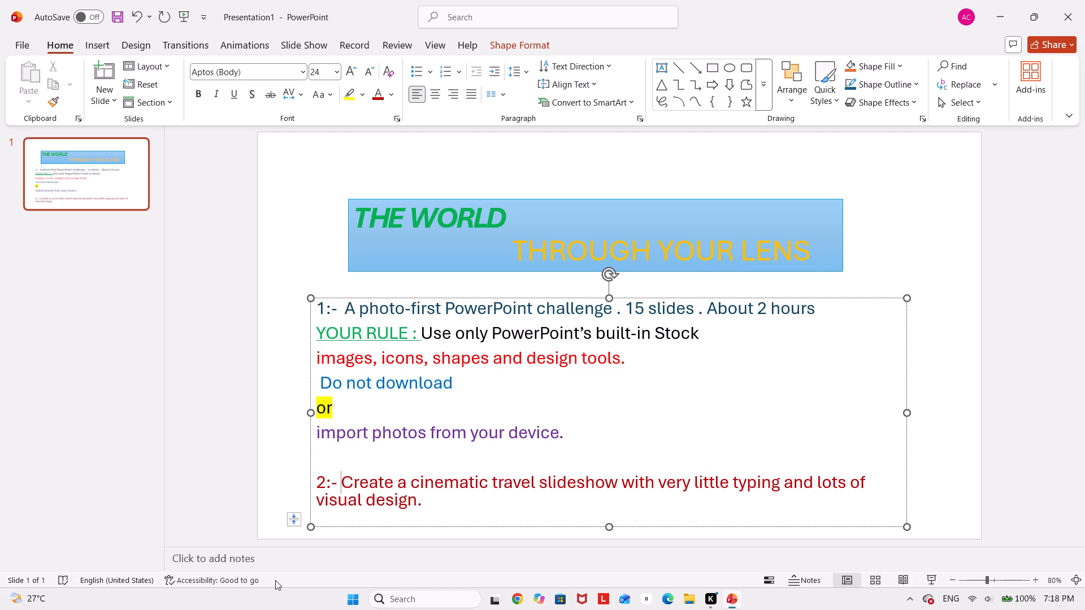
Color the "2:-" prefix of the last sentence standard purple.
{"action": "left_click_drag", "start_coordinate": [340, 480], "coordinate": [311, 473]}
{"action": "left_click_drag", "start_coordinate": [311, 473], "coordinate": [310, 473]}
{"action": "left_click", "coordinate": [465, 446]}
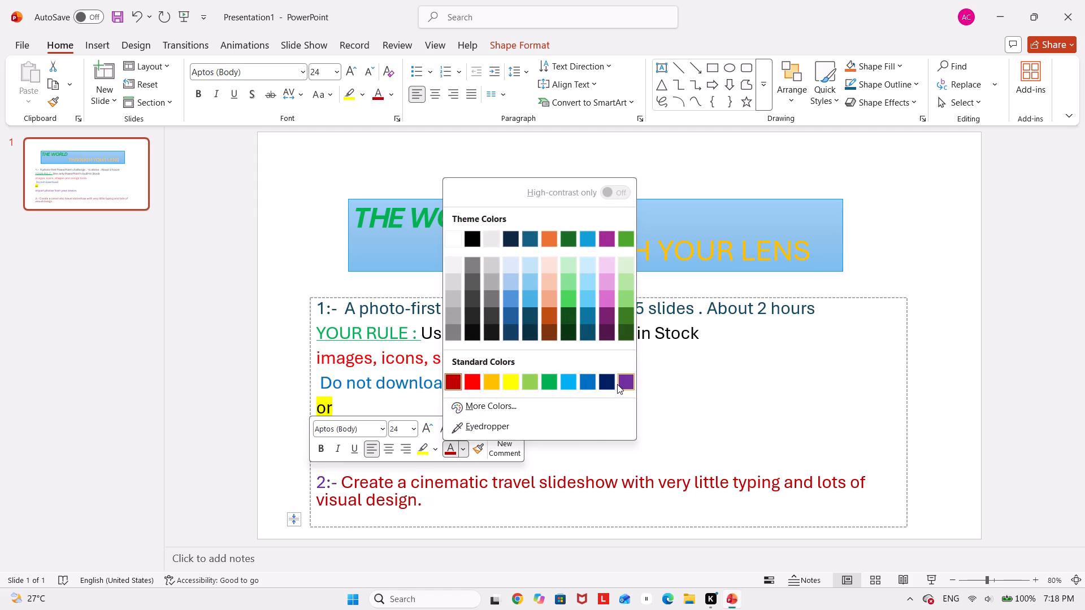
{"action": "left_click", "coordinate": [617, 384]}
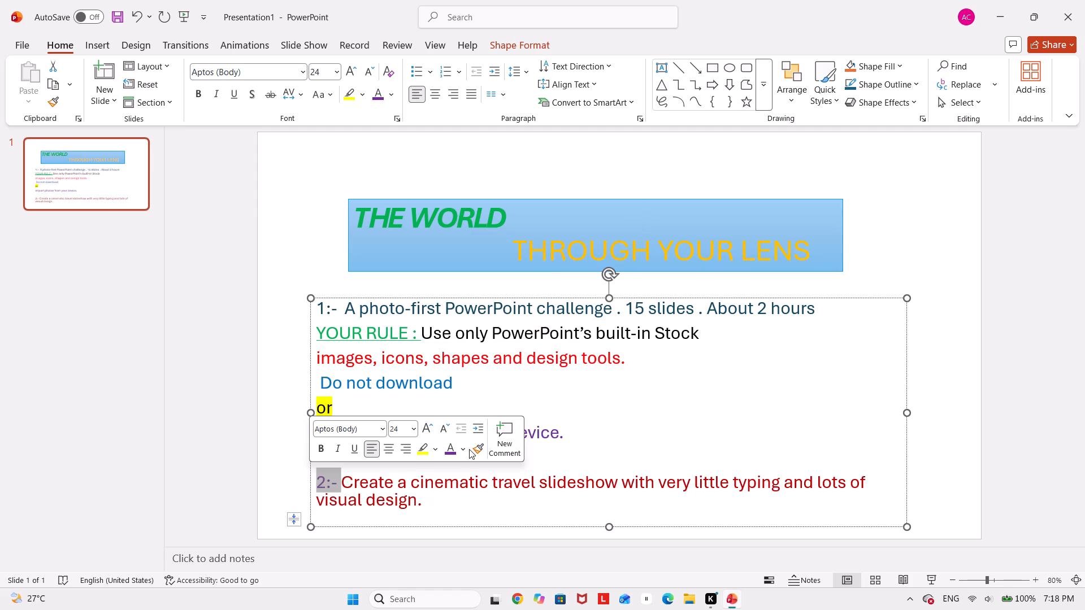
Color the "2:-" prefix of the last sentence standard light blue.
{"action": "left_click", "coordinate": [465, 447]}
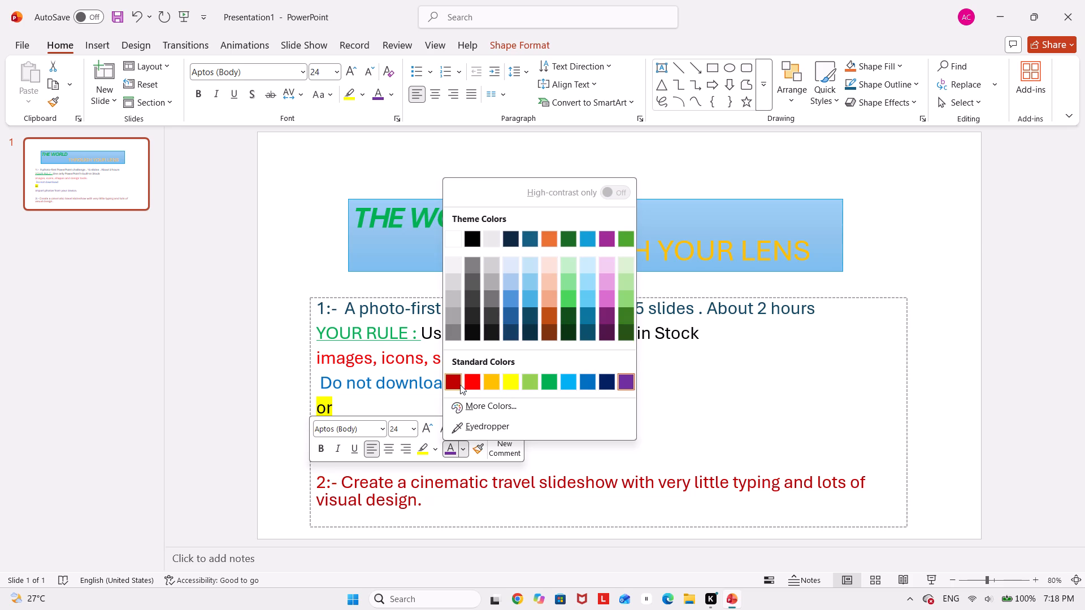
{"action": "left_click", "coordinate": [559, 382]}
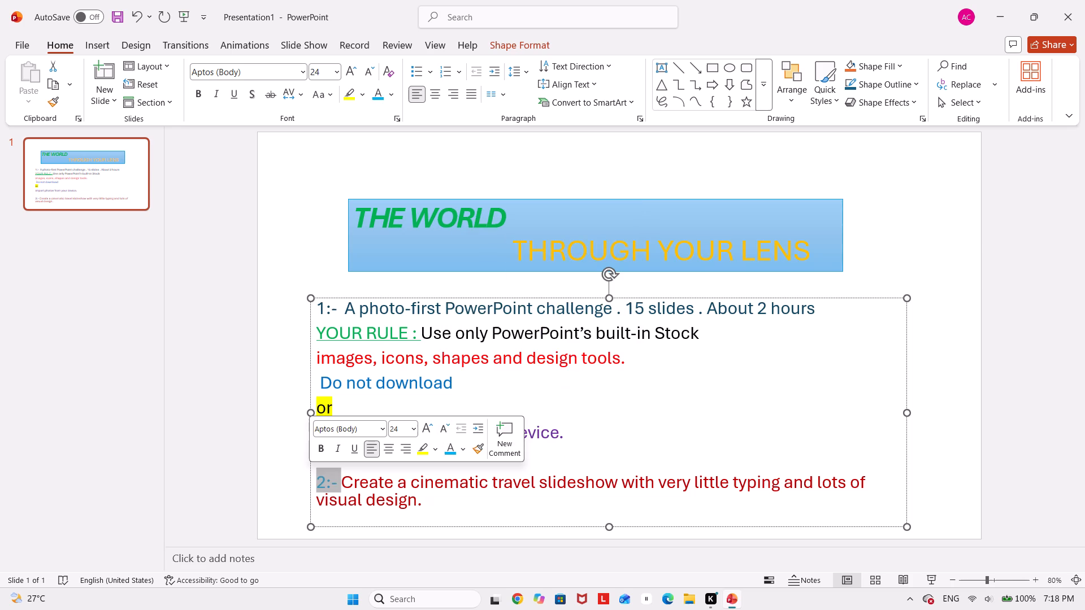
{"action": "left_click", "coordinate": [646, 413]}
{"action": "scroll", "coordinate": [623, 417], "scroll_direction": "down", "scroll_amount": 3}
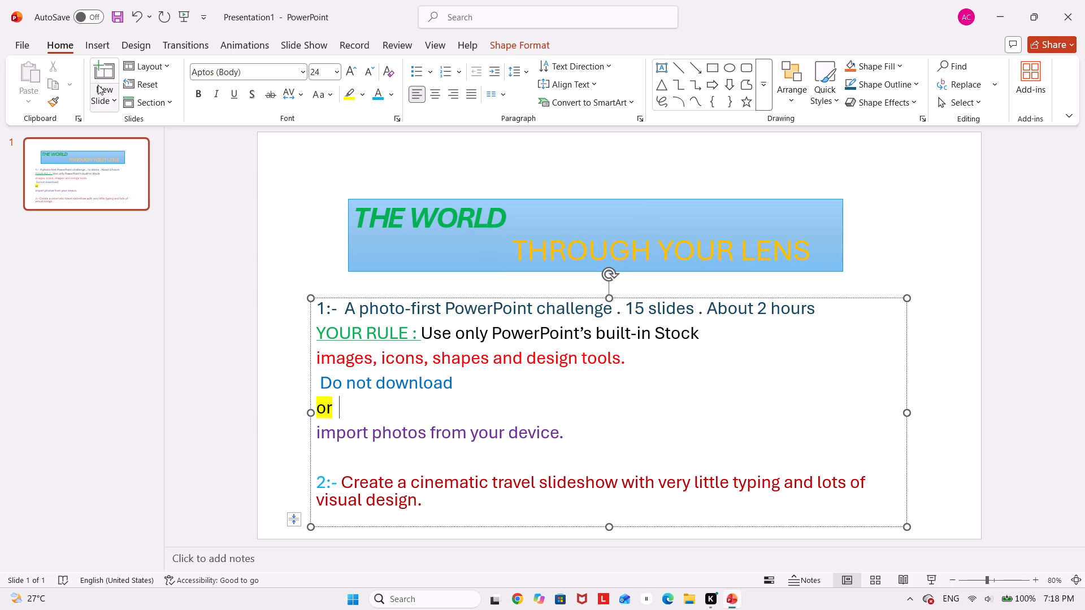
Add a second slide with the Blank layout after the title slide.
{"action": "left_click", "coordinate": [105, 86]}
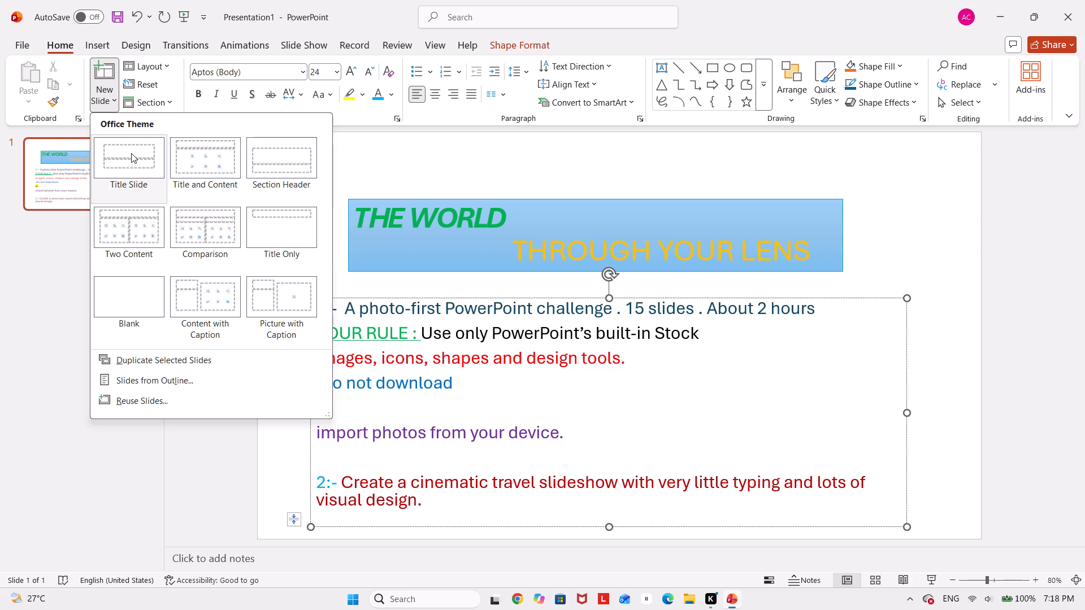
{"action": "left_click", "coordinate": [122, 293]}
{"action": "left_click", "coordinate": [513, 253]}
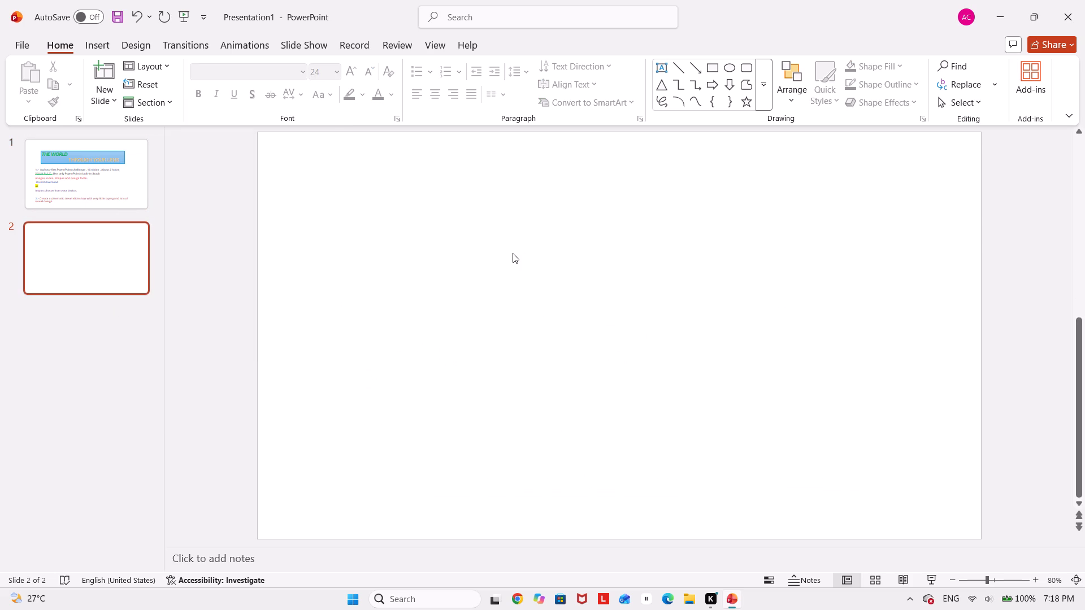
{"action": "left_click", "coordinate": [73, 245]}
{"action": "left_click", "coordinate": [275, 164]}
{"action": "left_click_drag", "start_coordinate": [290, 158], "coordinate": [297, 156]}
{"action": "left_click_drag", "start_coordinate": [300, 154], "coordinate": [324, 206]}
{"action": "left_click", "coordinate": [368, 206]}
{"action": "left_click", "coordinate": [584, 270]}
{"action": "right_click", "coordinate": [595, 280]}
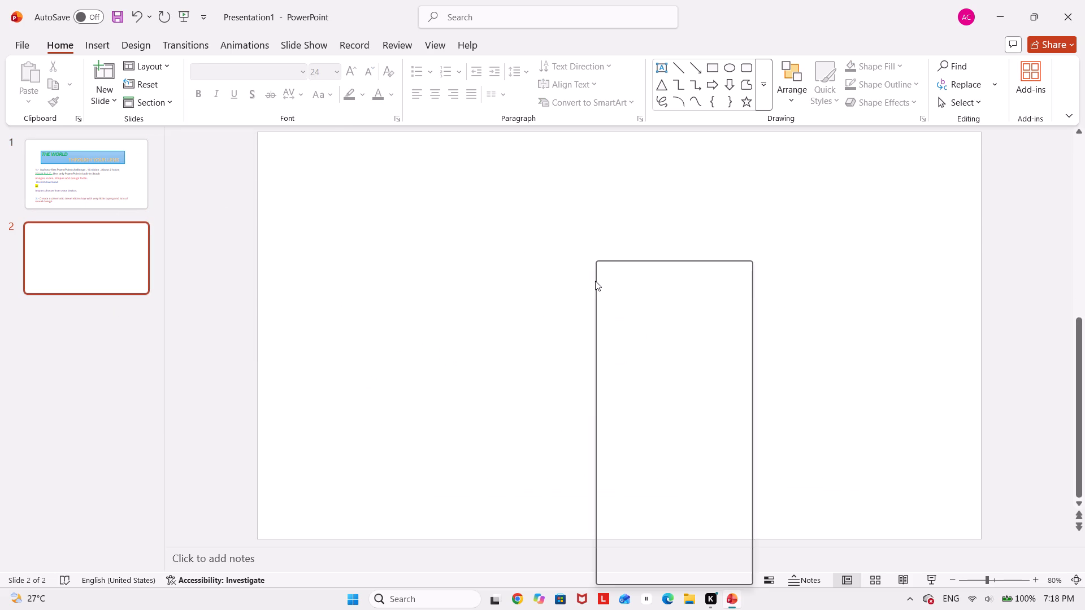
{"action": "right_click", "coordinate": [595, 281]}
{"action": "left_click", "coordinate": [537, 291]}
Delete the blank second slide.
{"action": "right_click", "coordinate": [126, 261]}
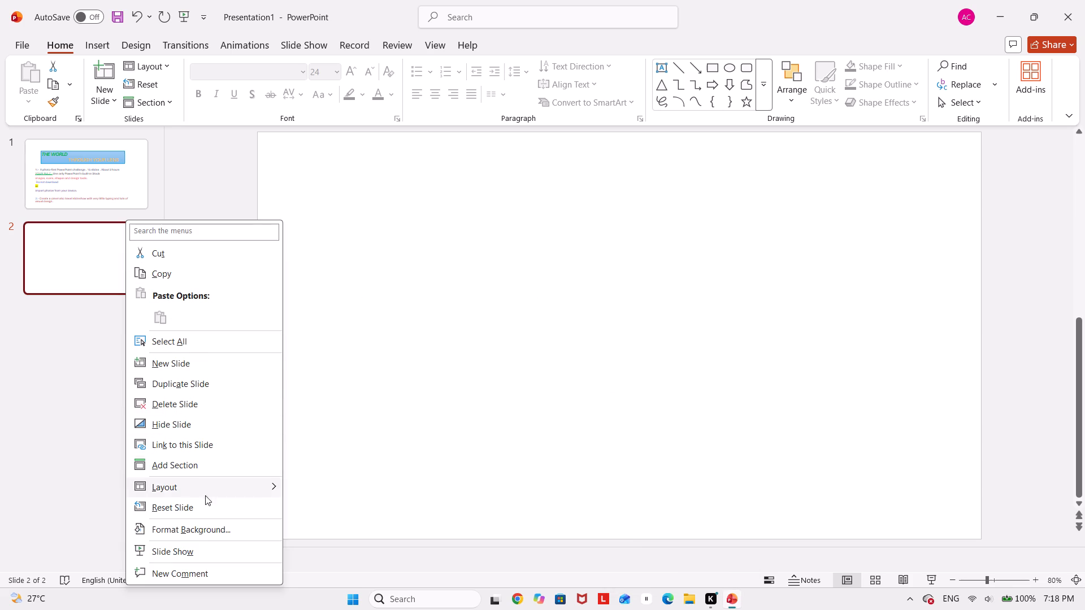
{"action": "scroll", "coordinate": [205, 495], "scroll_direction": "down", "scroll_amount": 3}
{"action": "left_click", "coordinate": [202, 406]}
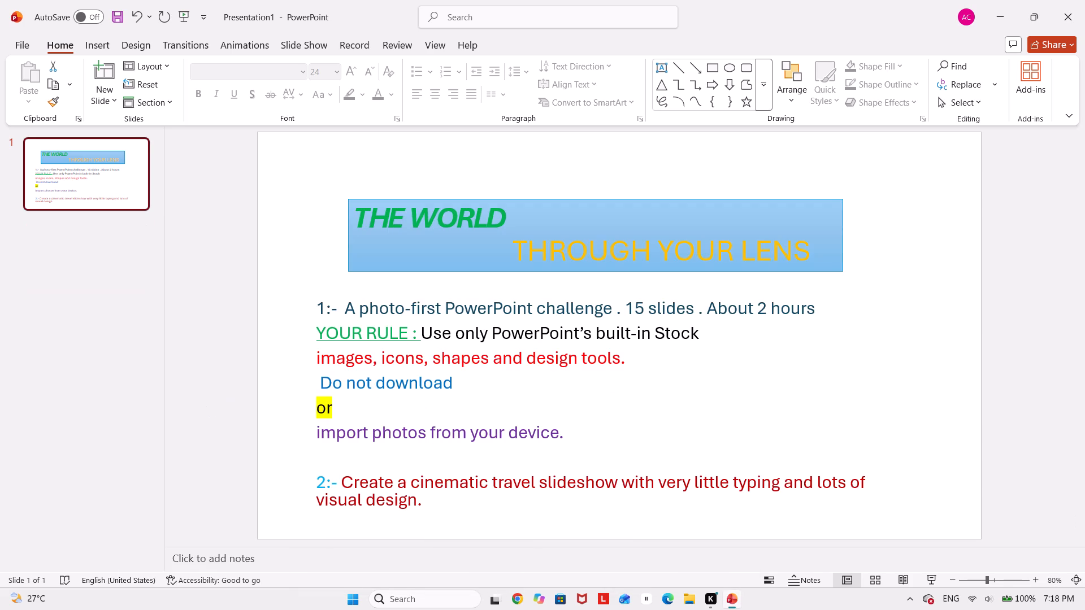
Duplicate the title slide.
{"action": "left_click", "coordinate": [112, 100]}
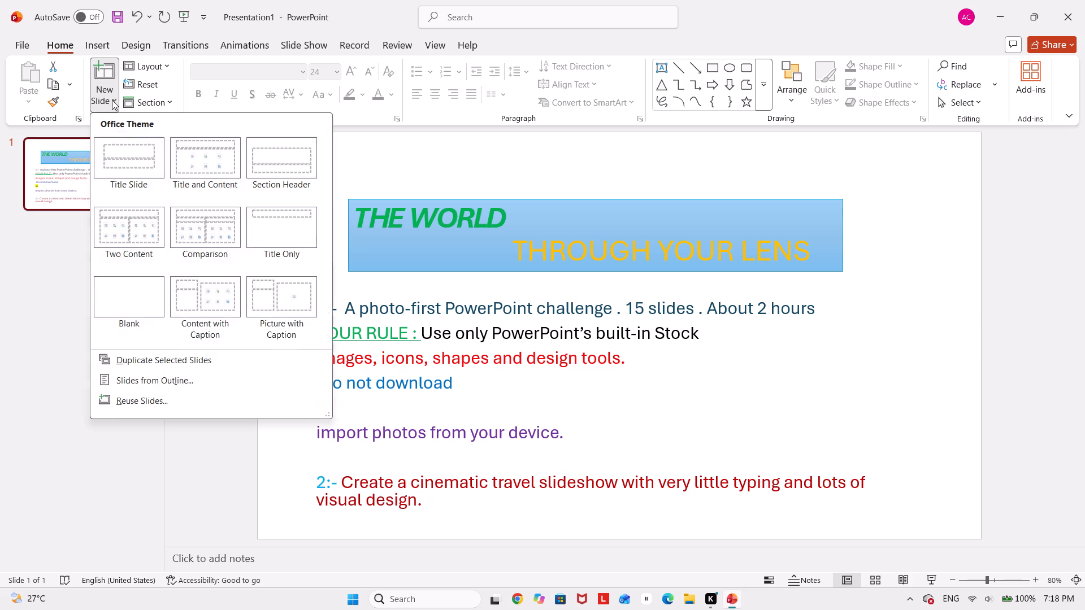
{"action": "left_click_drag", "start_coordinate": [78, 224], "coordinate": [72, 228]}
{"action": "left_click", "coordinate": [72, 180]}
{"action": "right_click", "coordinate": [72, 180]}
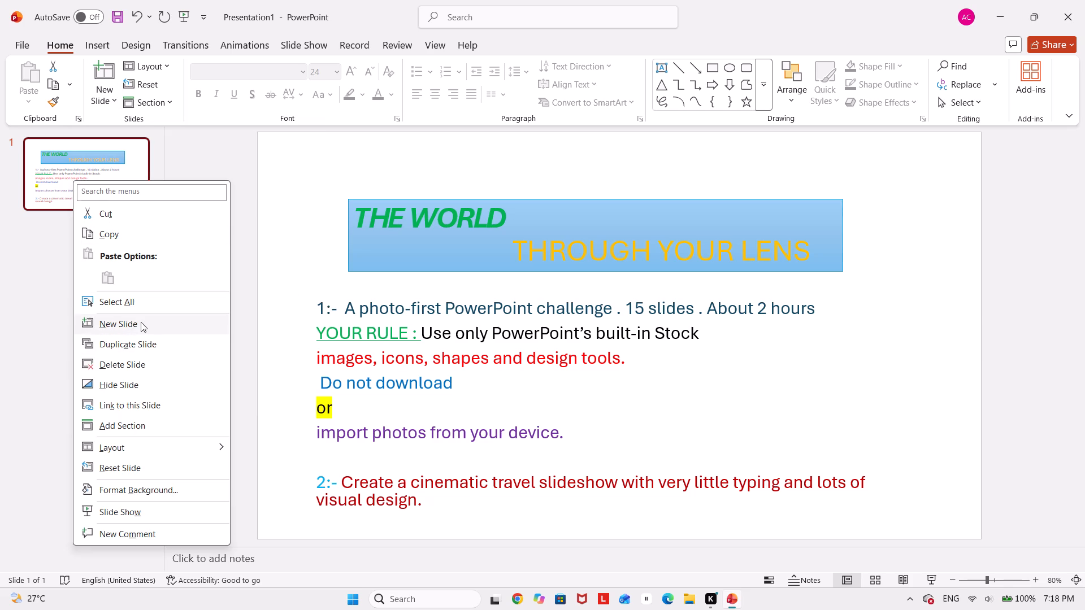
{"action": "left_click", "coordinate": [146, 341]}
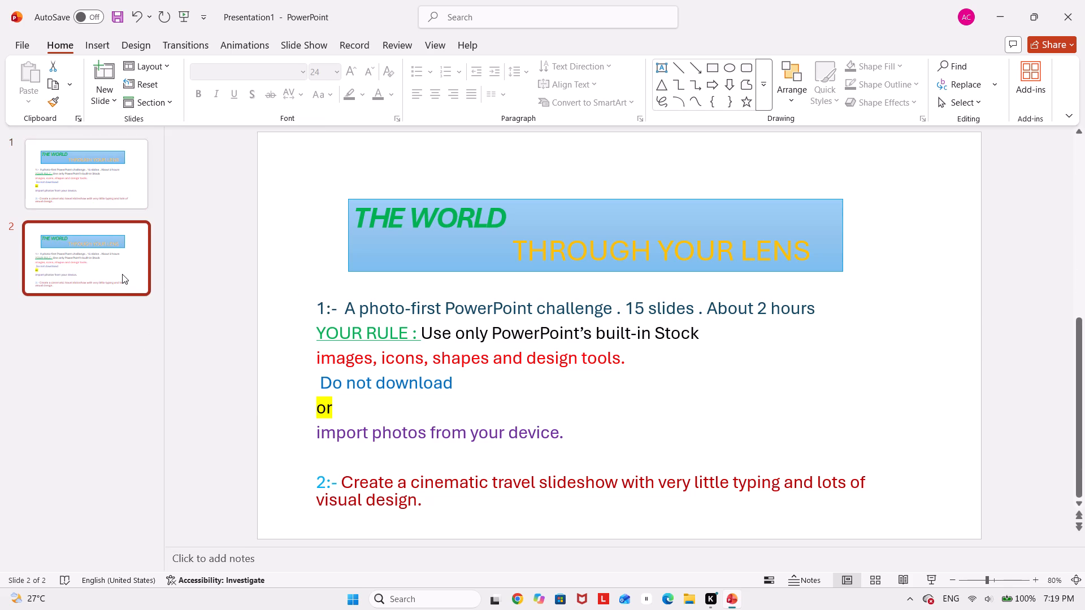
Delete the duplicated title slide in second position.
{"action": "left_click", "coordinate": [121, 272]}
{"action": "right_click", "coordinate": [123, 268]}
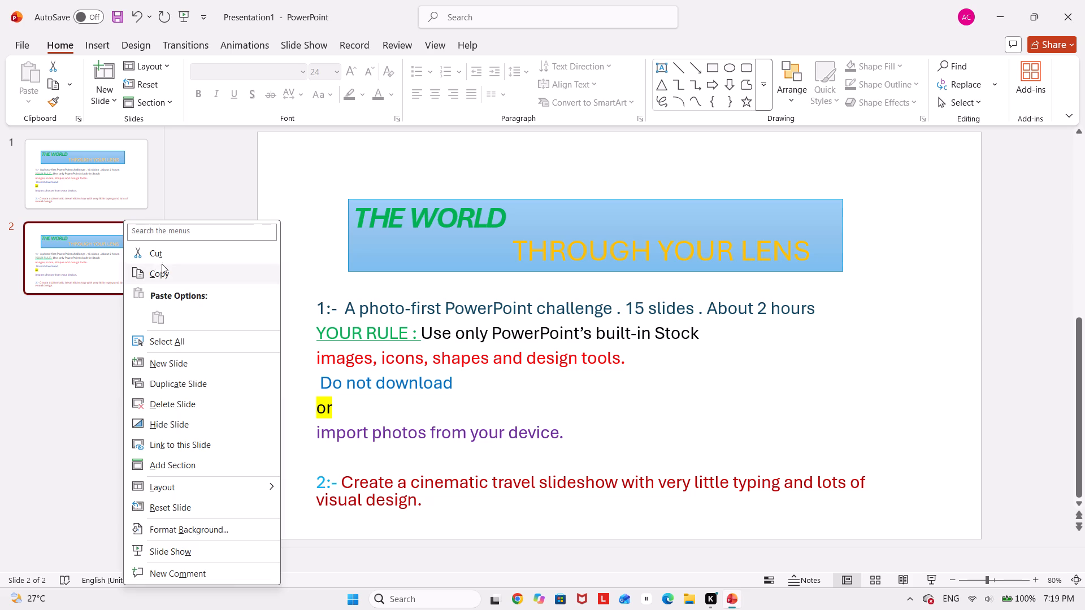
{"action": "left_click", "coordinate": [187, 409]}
Add a new slide with title and content placeholders after the title slide.
{"action": "left_click", "coordinate": [110, 176]}
{"action": "right_click", "coordinate": [110, 176]}
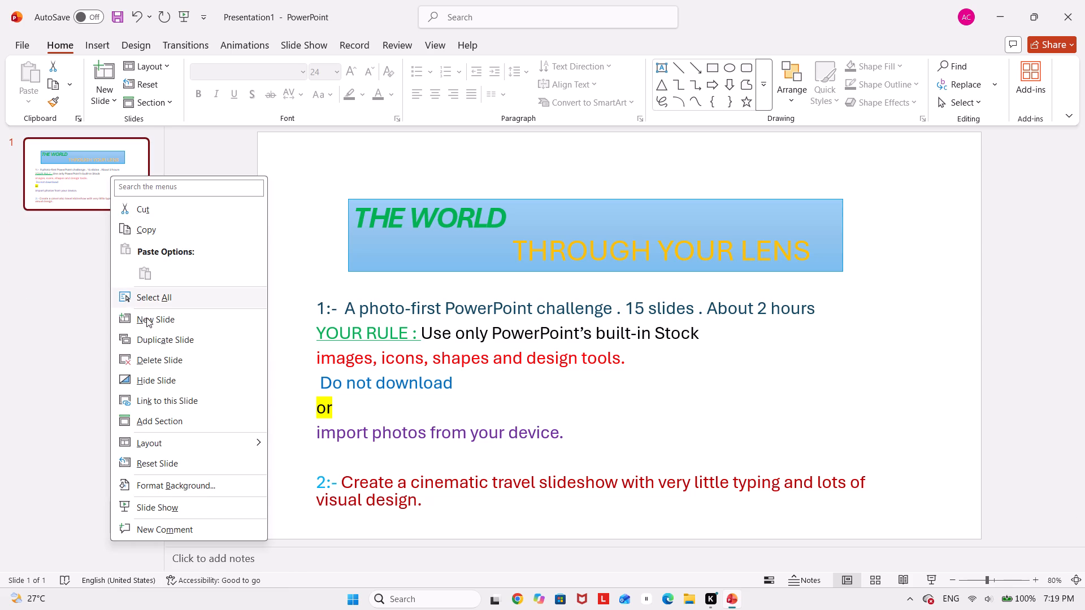
{"action": "left_click", "coordinate": [146, 317]}
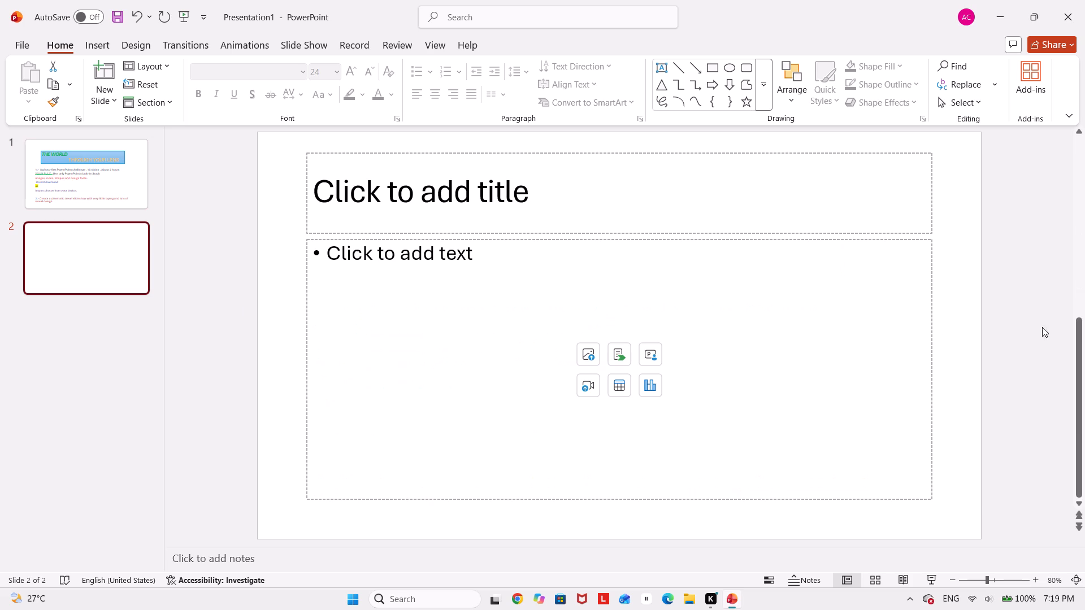
Insert the stock image of a night city highway with light trails from the Luminosity category into the content placeholder of slide 2.
{"action": "left_click", "coordinate": [590, 350]}
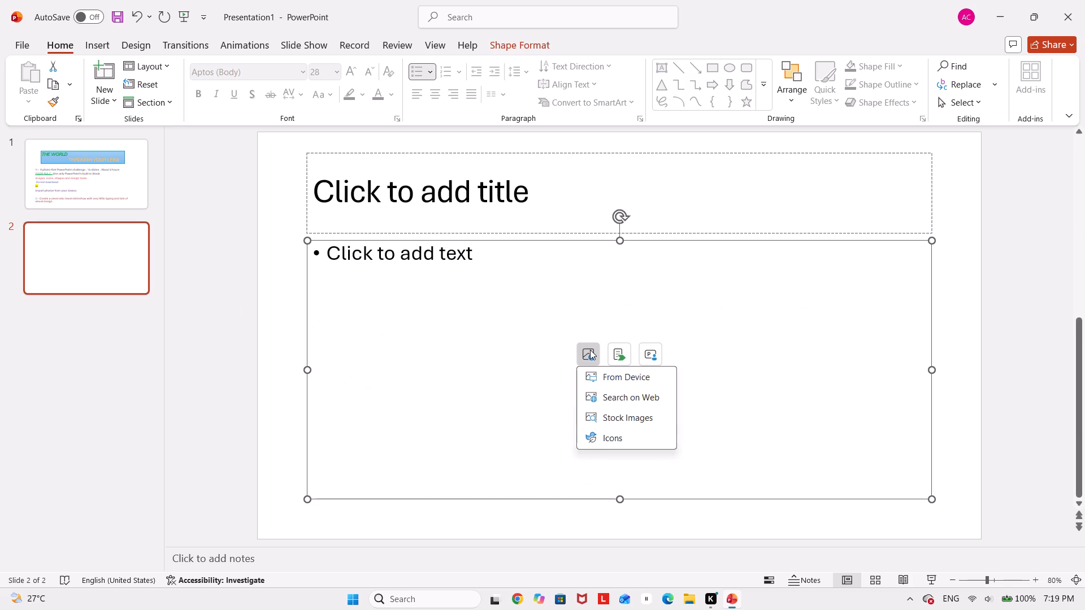
{"action": "left_click", "coordinate": [643, 415]}
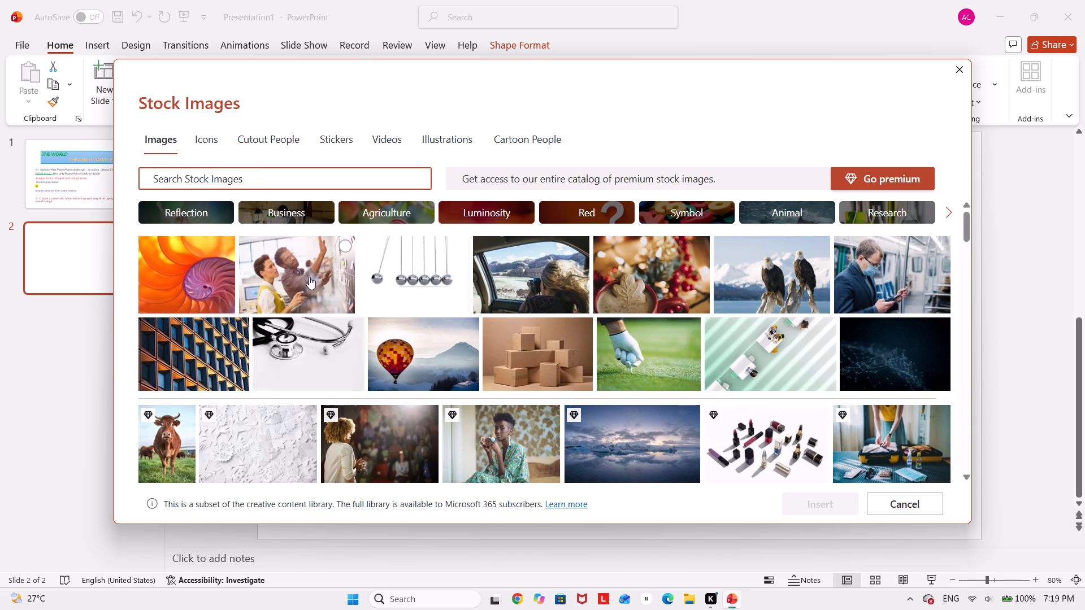
{"action": "left_click", "coordinate": [469, 213]}
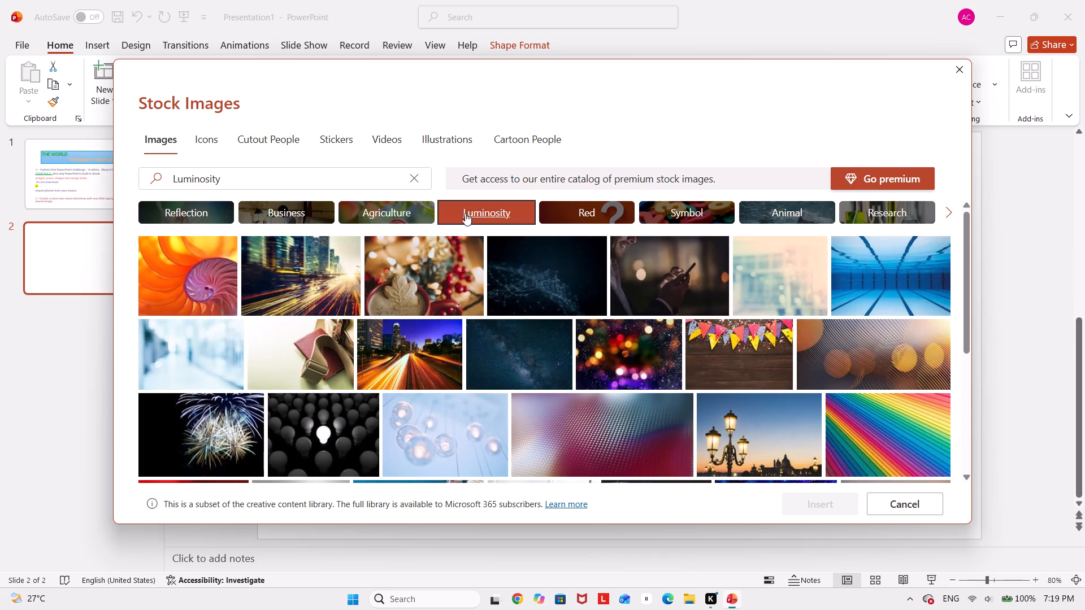
{"action": "left_click", "coordinate": [413, 360]}
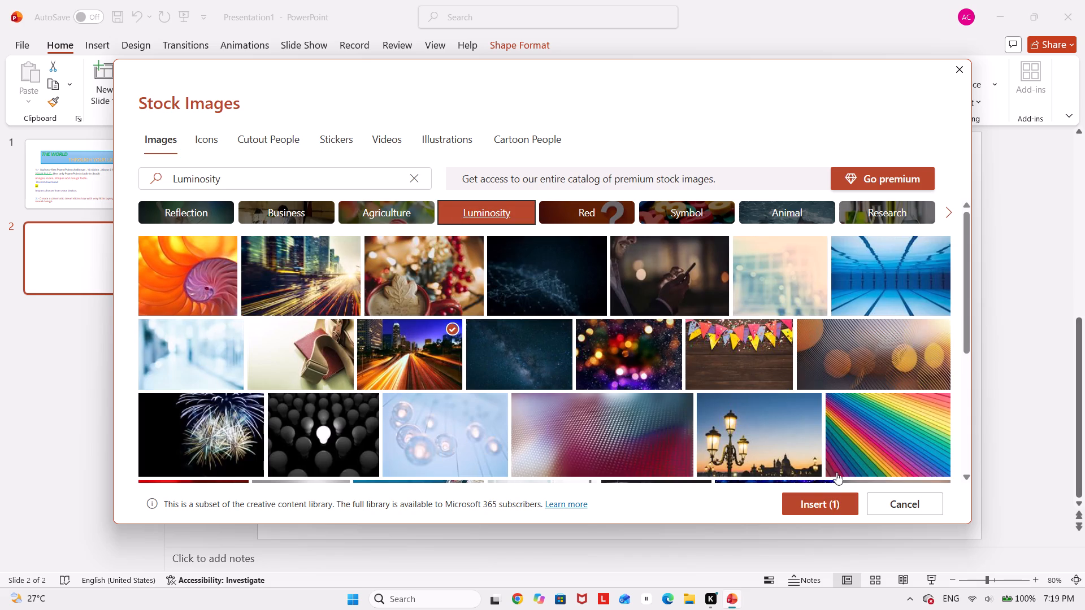
{"action": "left_click", "coordinate": [810, 508]}
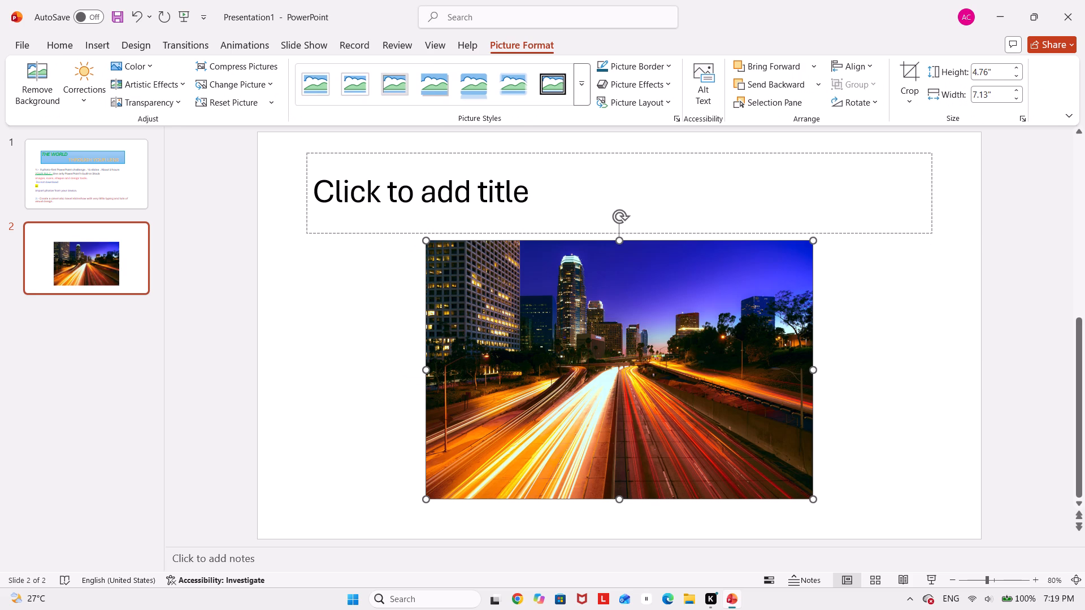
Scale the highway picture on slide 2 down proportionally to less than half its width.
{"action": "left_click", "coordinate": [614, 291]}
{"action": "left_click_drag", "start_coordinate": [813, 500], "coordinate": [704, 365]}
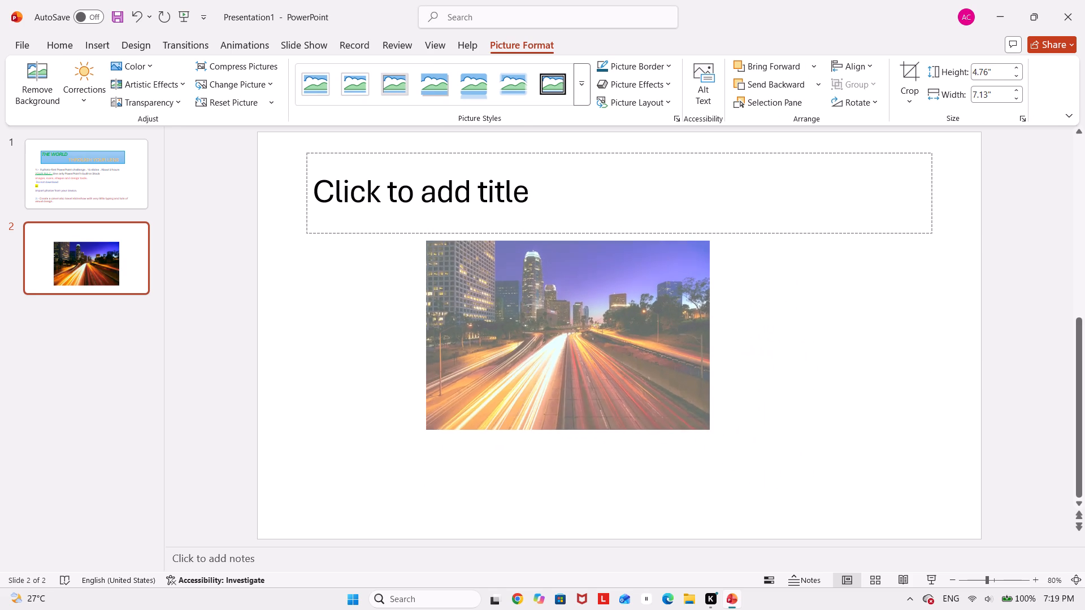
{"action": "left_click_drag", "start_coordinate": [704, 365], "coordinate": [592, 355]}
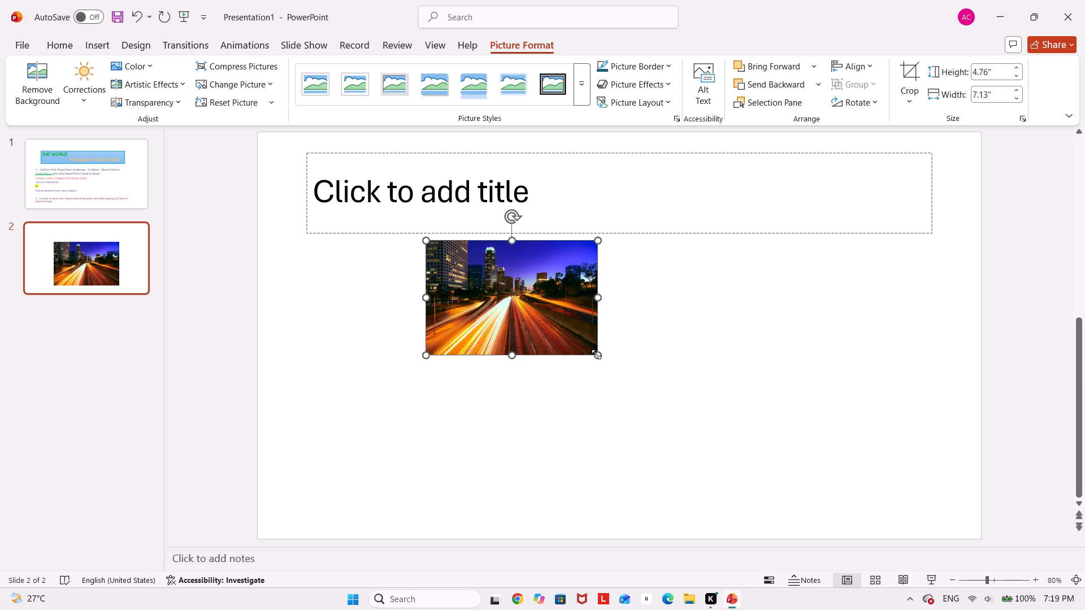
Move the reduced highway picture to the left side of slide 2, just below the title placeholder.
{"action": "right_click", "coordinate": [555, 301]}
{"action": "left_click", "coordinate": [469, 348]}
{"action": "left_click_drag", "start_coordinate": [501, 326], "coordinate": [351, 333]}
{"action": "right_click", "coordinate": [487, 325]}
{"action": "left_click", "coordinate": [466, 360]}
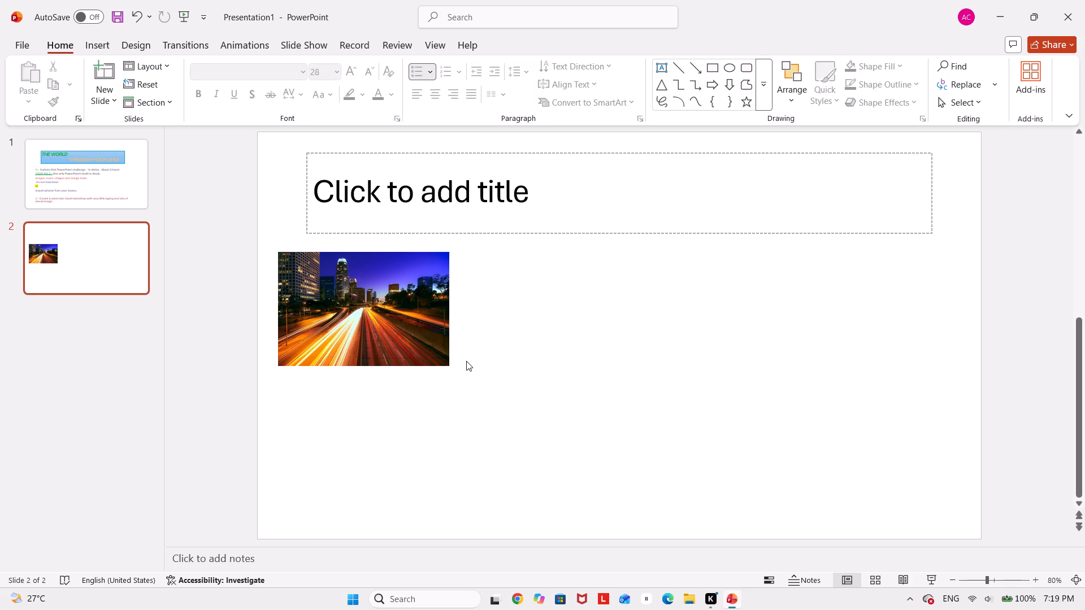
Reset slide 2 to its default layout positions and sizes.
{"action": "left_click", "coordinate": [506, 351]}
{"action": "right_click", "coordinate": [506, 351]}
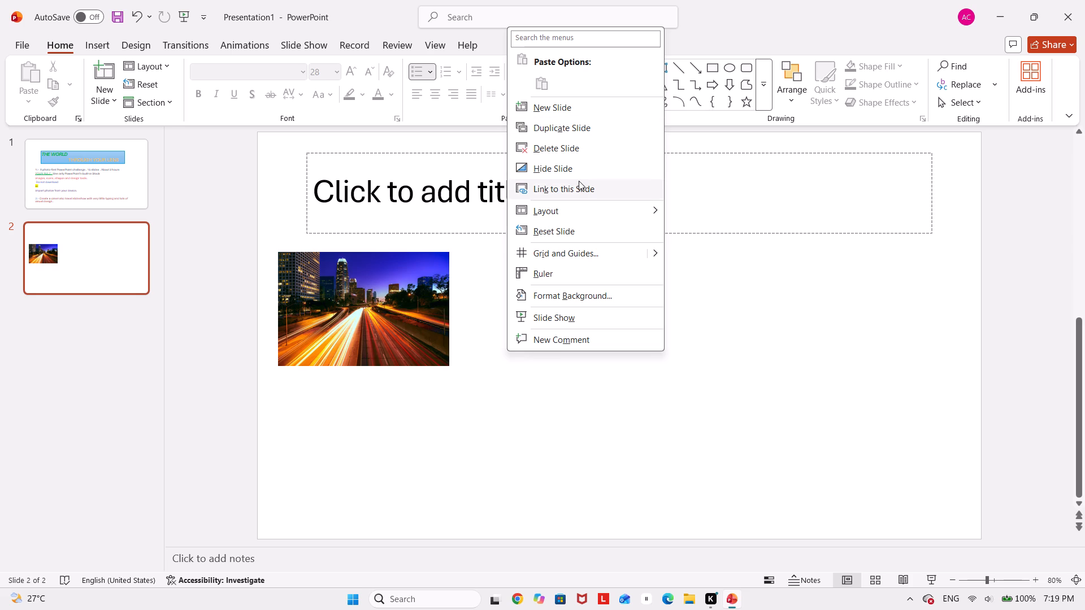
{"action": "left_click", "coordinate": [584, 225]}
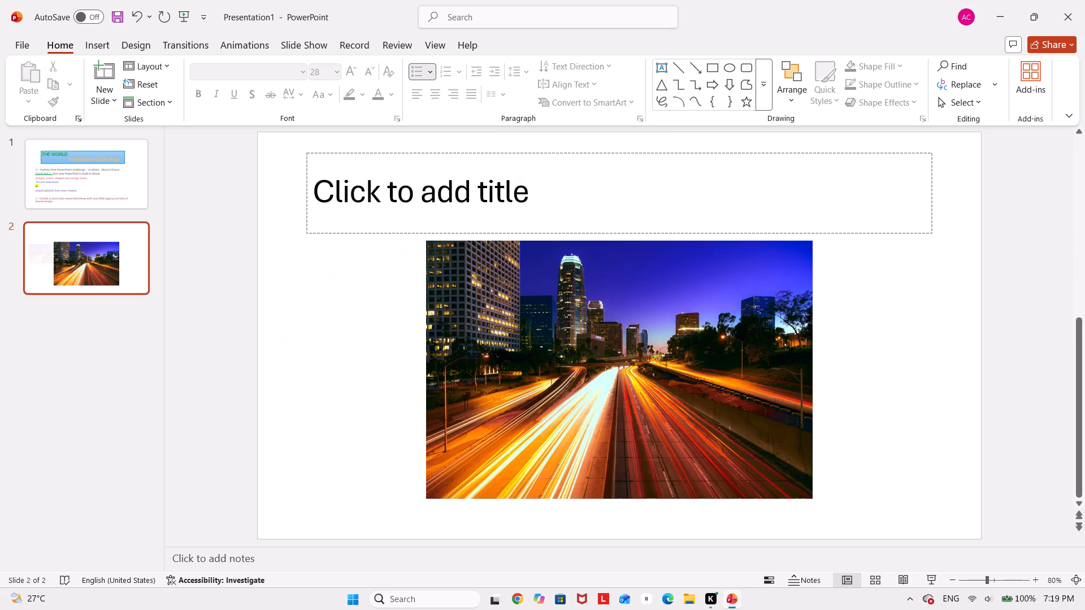
Reduce only the height of the highway picture from its top edge, making it a wide, flat banner.
{"action": "left_click", "coordinate": [595, 345]}
{"action": "left_click_drag", "start_coordinate": [619, 243], "coordinate": [620, 263]}
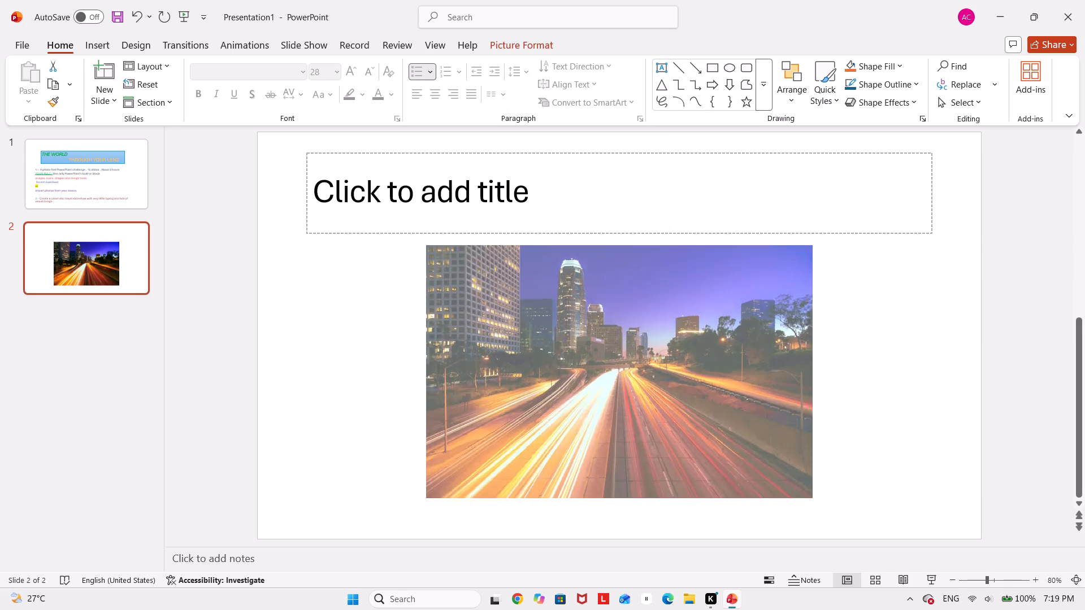
{"action": "left_click_drag", "start_coordinate": [620, 263], "coordinate": [618, 347]}
Move the flattened highway picture to just below the title placeholder, close to the slide's left edge.
{"action": "left_click_drag", "start_coordinate": [604, 406], "coordinate": [507, 342]}
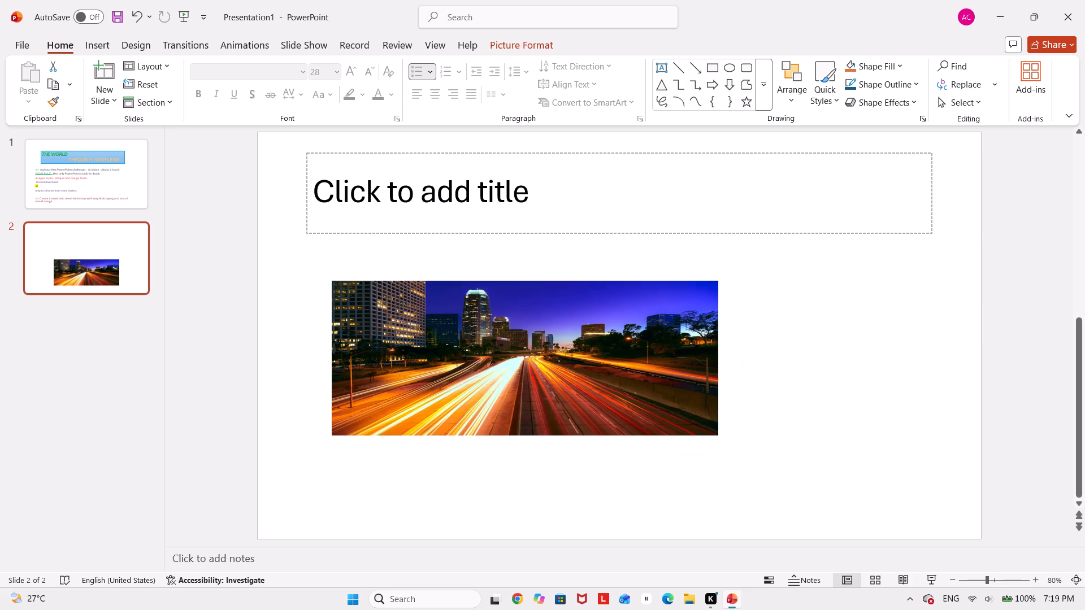
{"action": "left_click_drag", "start_coordinate": [507, 342], "coordinate": [437, 308]}
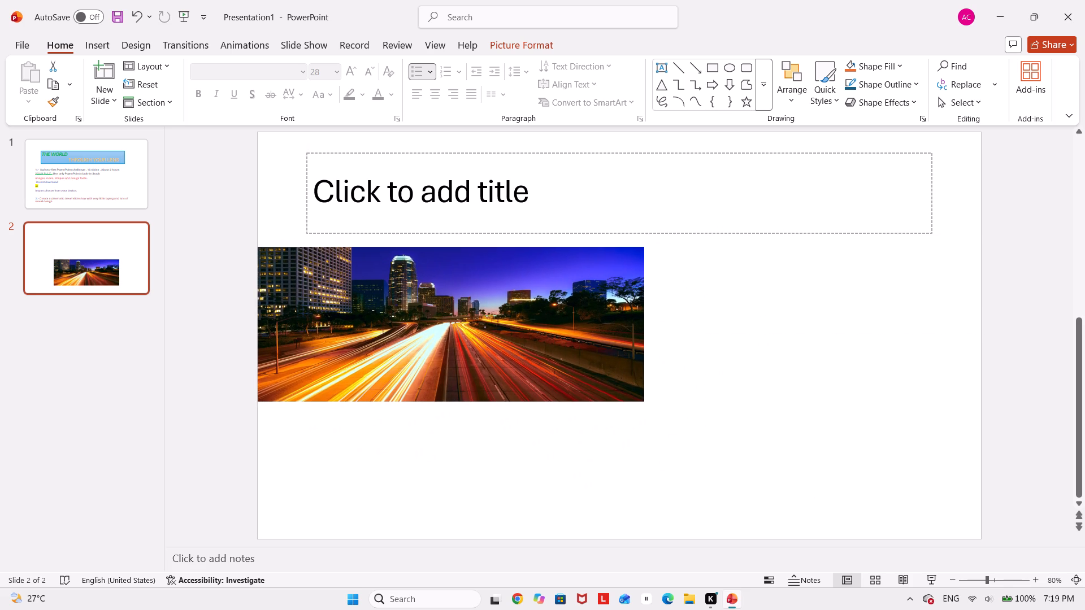
{"action": "left_click_drag", "start_coordinate": [437, 308], "coordinate": [459, 297]}
{"action": "left_click_drag", "start_coordinate": [455, 303], "coordinate": [439, 315]}
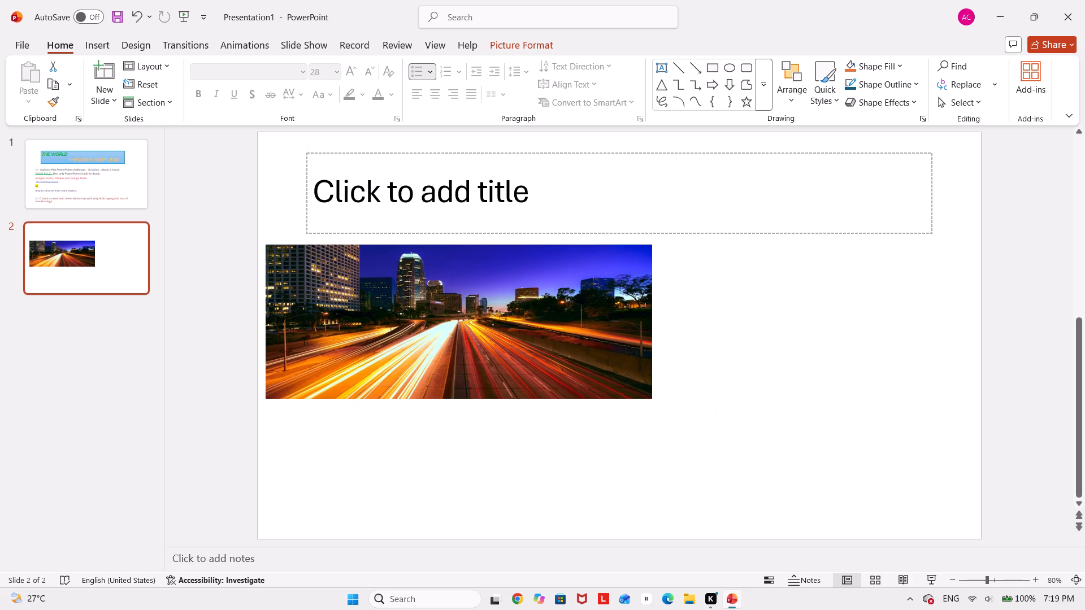
Reposition the highway picture directly under the title placeholder and stretch it into a flat banner spanning nearly the full slide width.
{"action": "left_click_drag", "start_coordinate": [439, 315], "coordinate": [449, 305]}
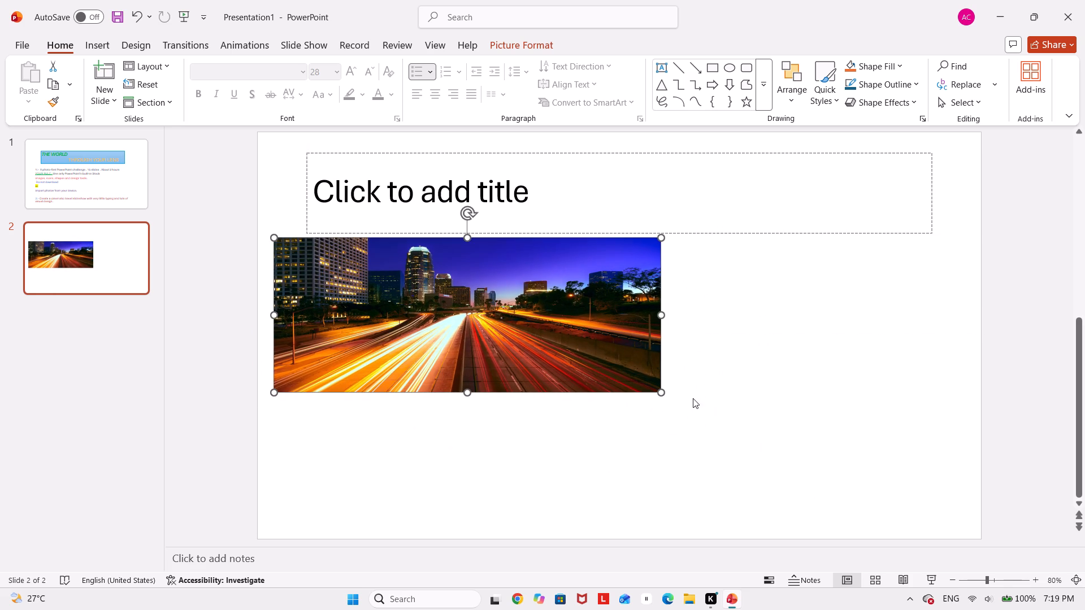
{"action": "left_click_drag", "start_coordinate": [661, 393], "coordinate": [697, 377]}
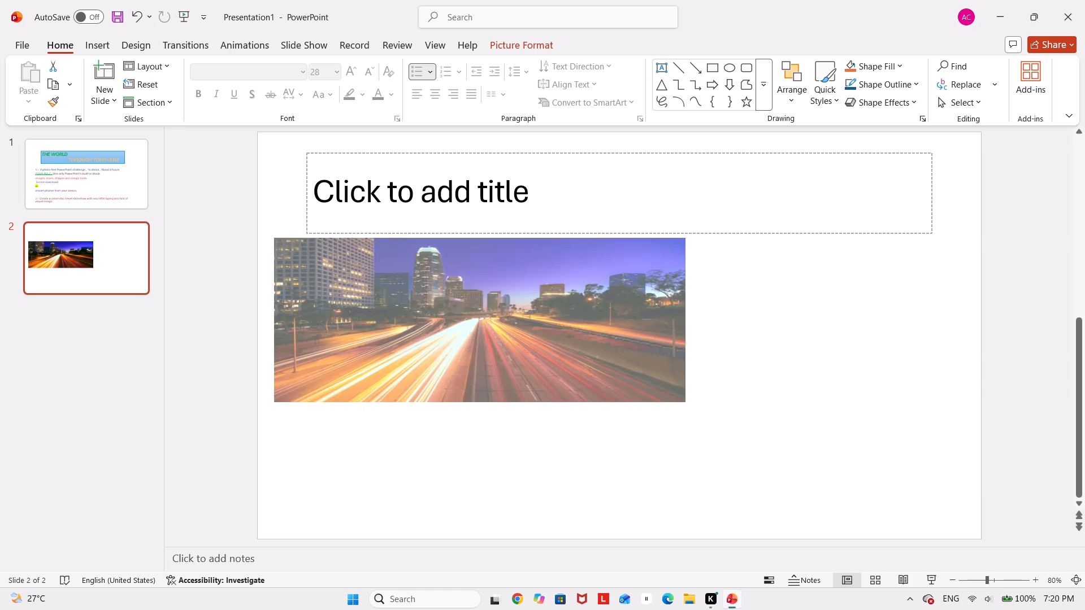
{"action": "left_click_drag", "start_coordinate": [697, 377], "coordinate": [763, 357]}
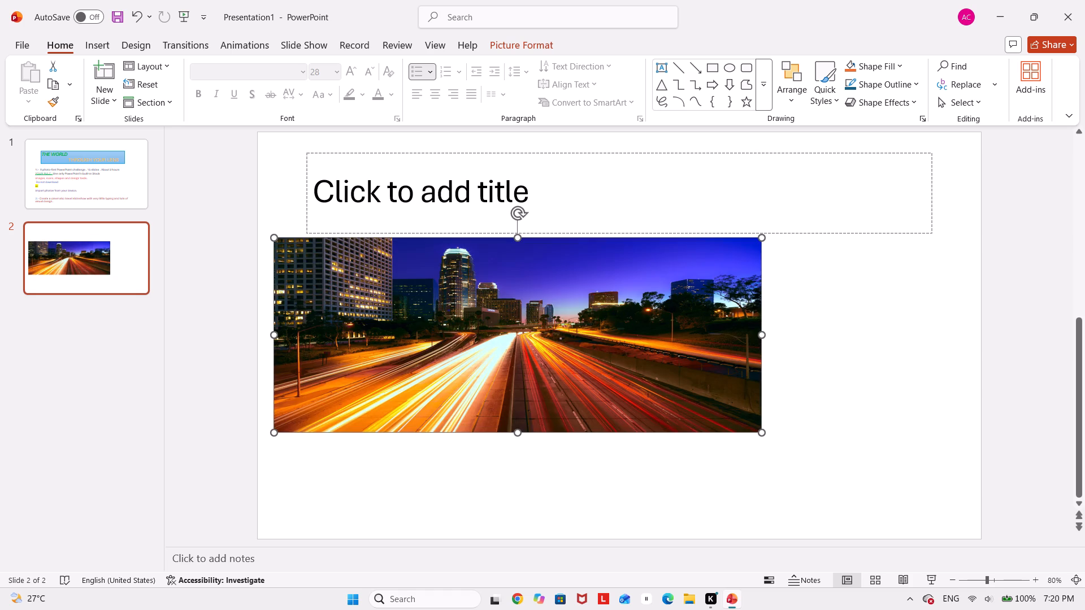
{"action": "left_click_drag", "start_coordinate": [519, 431], "coordinate": [539, 351]}
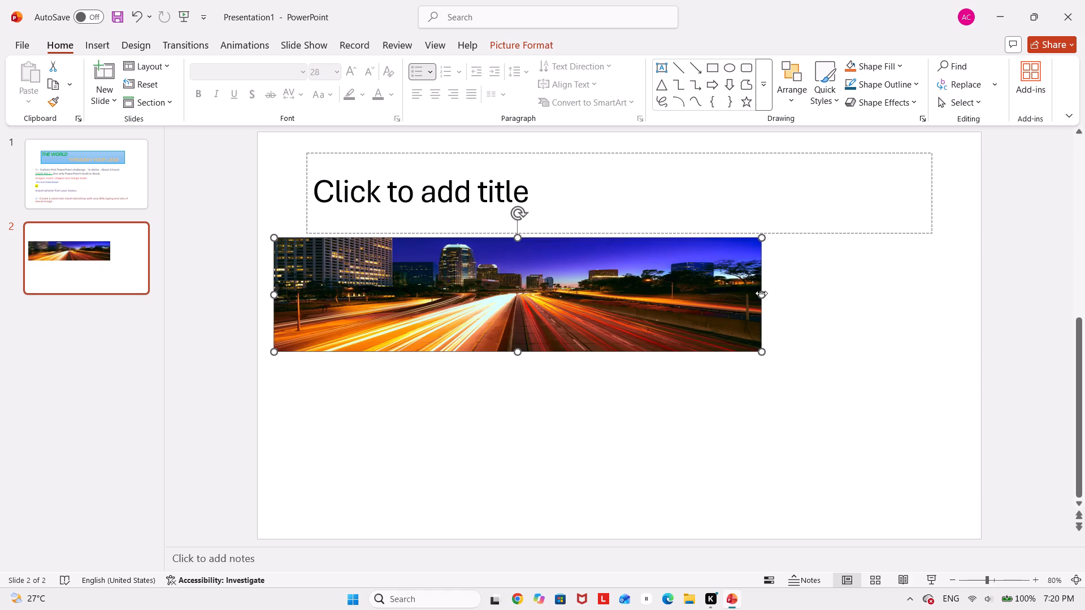
{"action": "left_click_drag", "start_coordinate": [761, 293], "coordinate": [918, 278]}
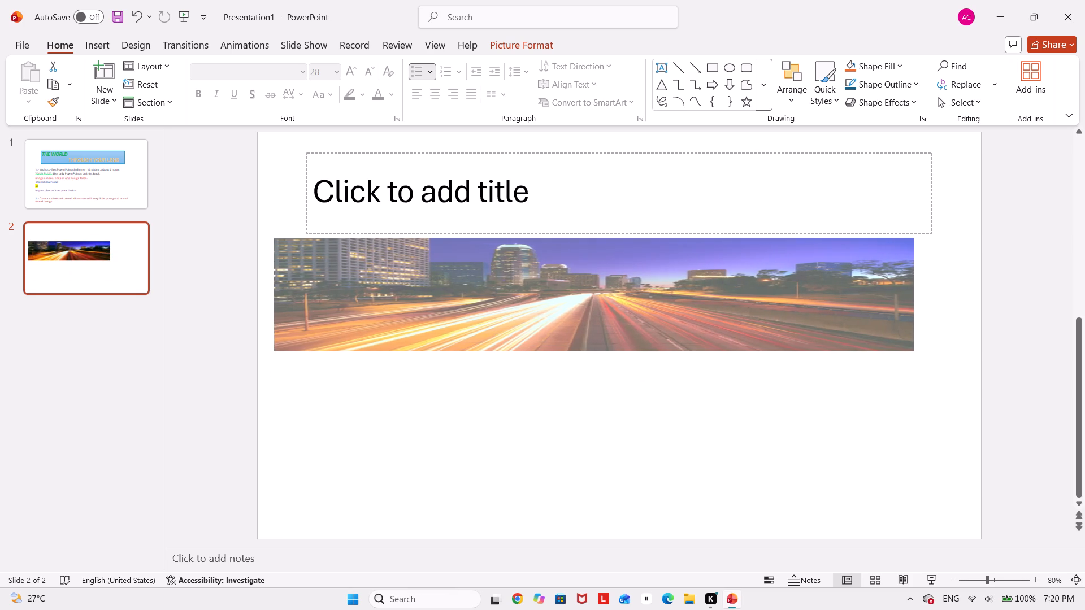
{"action": "left_click_drag", "start_coordinate": [918, 278], "coordinate": [978, 286]}
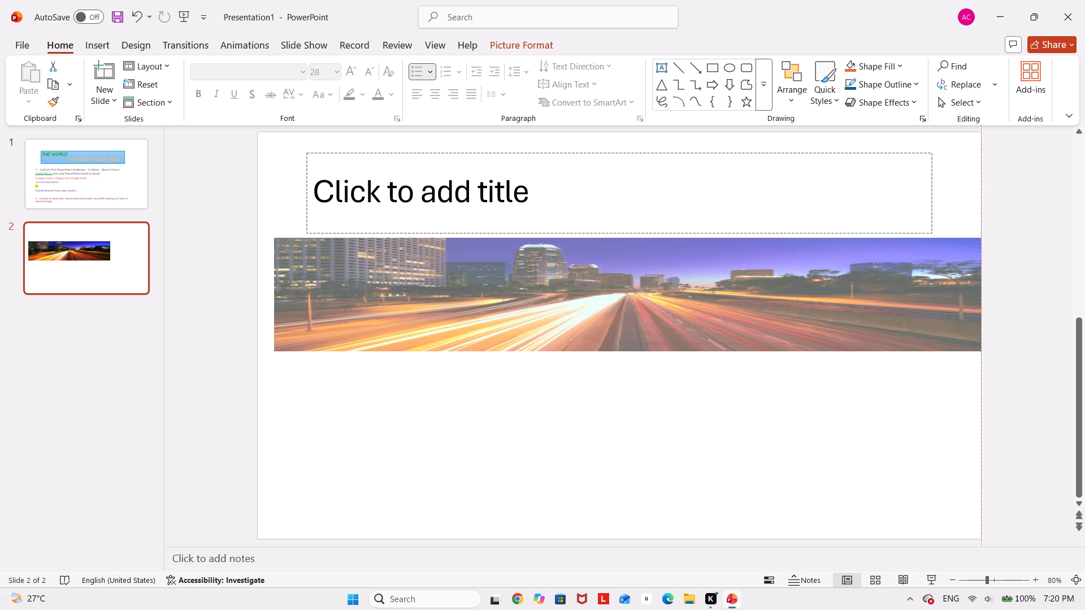
{"action": "left_click_drag", "start_coordinate": [978, 286], "coordinate": [964, 294]}
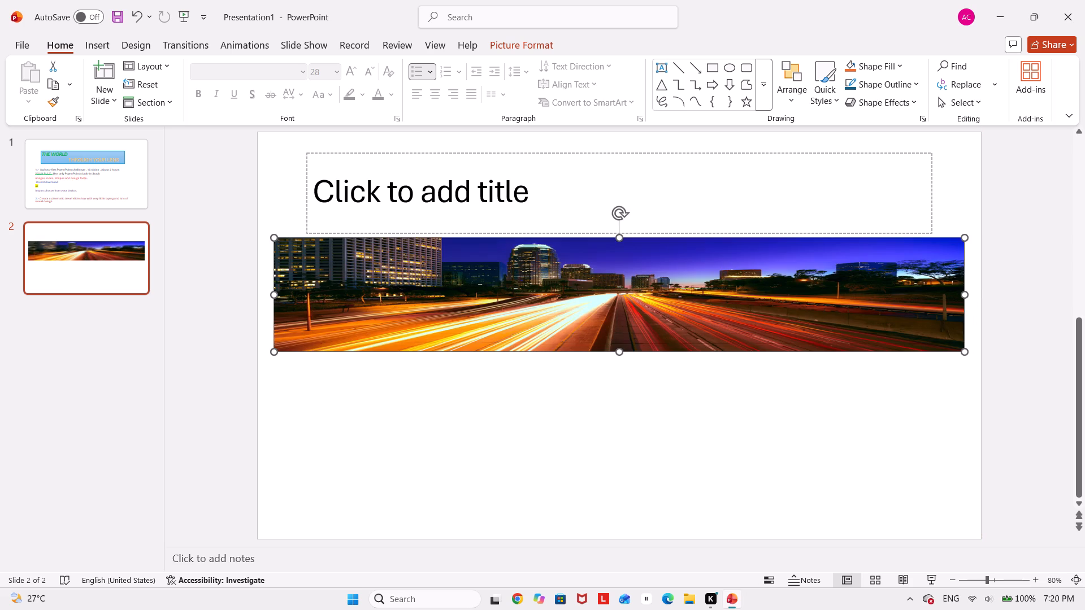
{"action": "left_click", "coordinate": [573, 300]}
{"action": "left_click", "coordinate": [629, 297]}
Enter the slide 2 title "OUR FIRST TRAVEL CITY :- VARANASHI" in all capitals.
{"action": "left_click", "coordinate": [569, 184]}
{"action": "left_click", "coordinate": [400, 199]}
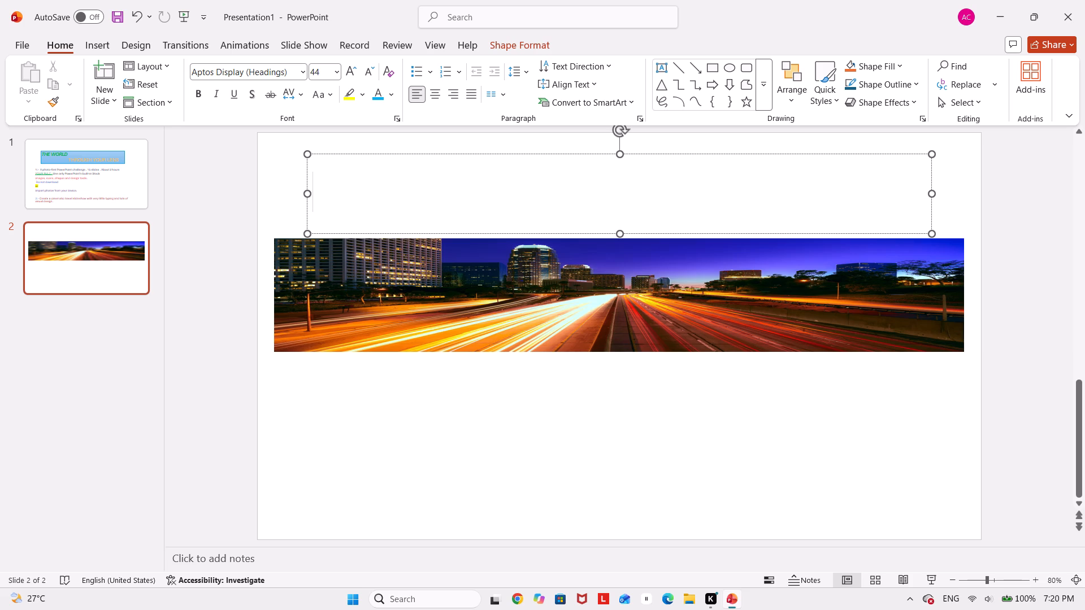
{"action": "type", "text": "our"}
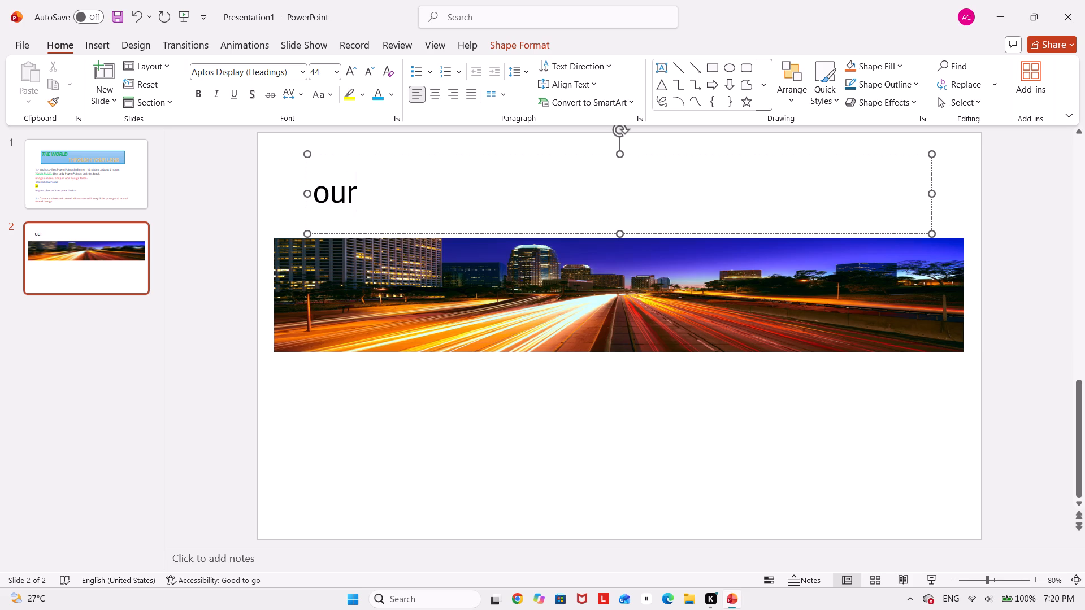
{"action": "key", "text": "BackSpace"}
{"action": "key", "text": "BackSpace"}
{"action": "key", "text": "BackSpace"}
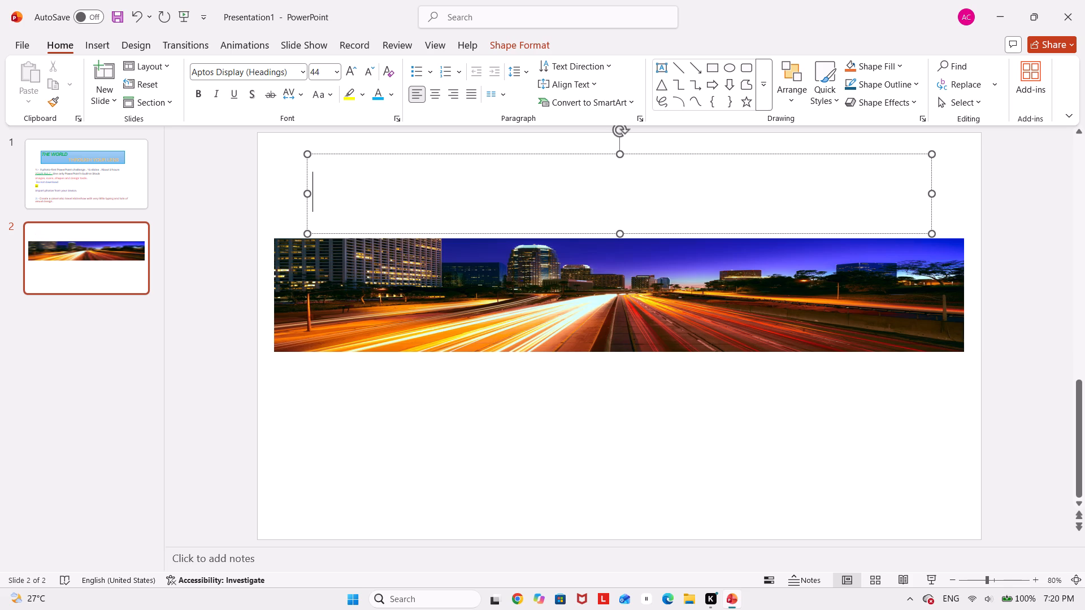
{"action": "type", "text": "OUR"}
{"action": "key", "text": "space"}
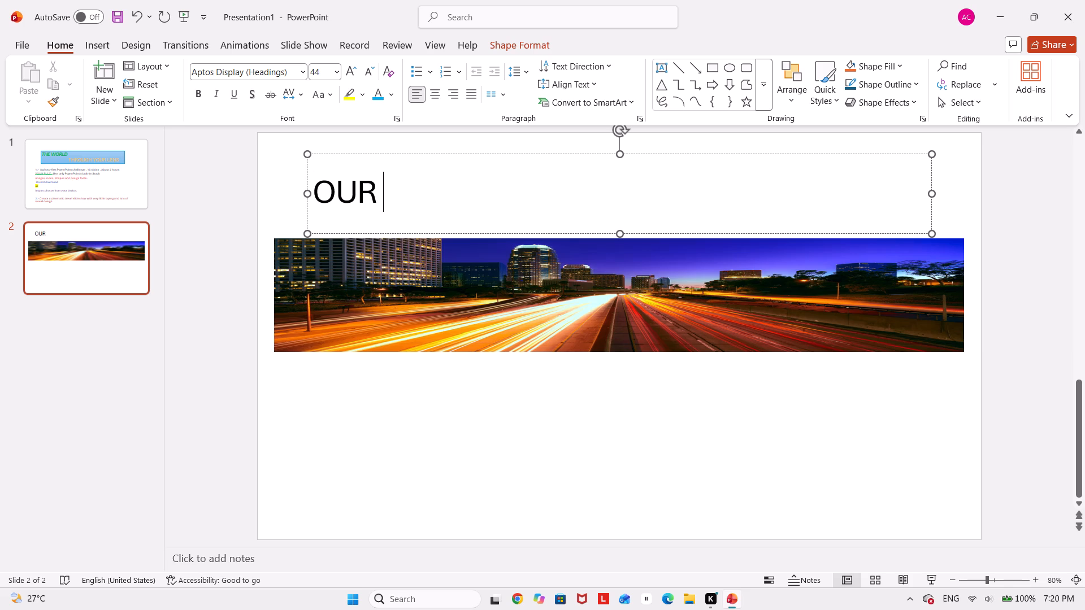
{"action": "type", "text": "first"}
{"action": "key", "text": "space"}
{"action": "key", "text": "BackSpace"}
{"action": "key", "text": "BackSpace"}
{"action": "key", "text": "BackSpace"}
{"action": "key", "text": "BackSpace"}
{"action": "key", "text": "BackSpace"}
{"action": "key", "text": "BackSpace"}
{"action": "type", "text": "First"}
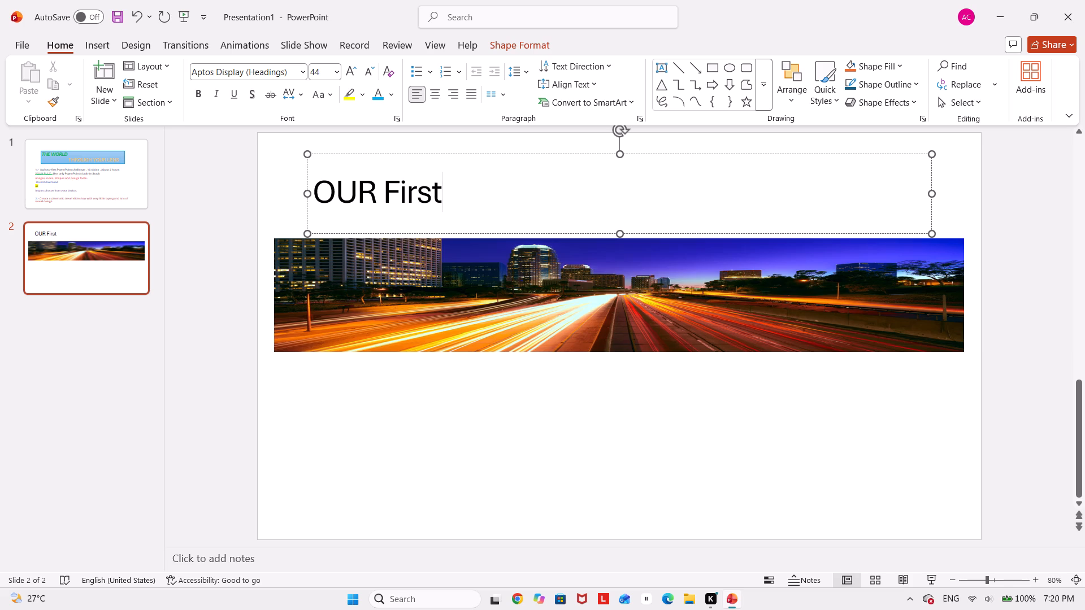
{"action": "key", "text": "BackSpace"}
{"action": "key", "text": "BackSpace"}
{"action": "key", "text": "BackSpace"}
{"action": "key", "text": "BackSpace"}
{"action": "type", "text": "IRST"}
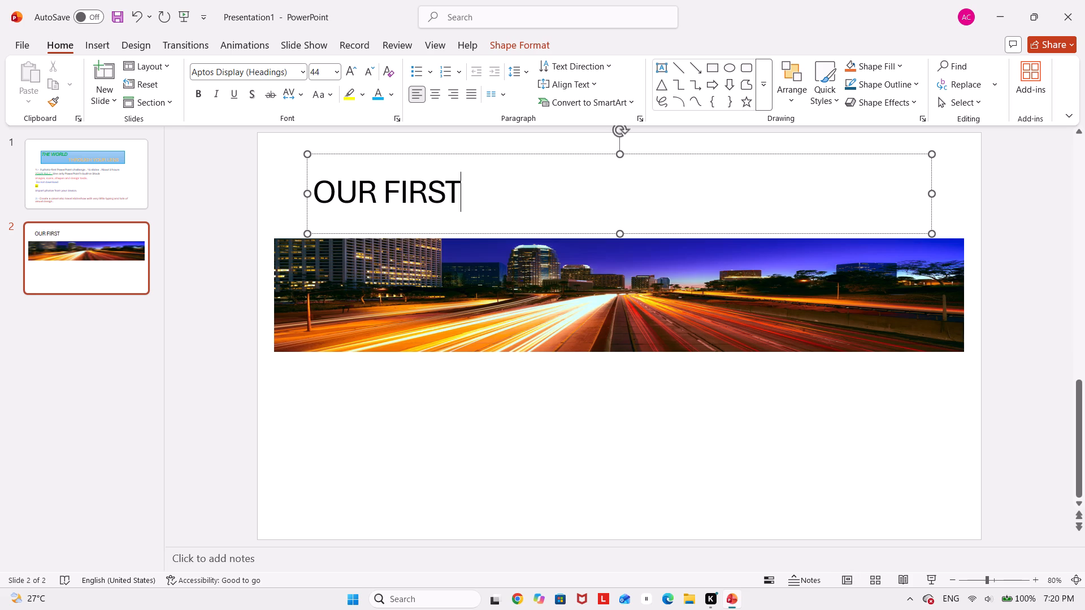
{"action": "key", "text": "space"}
{"action": "type", "text": "TRavel"}
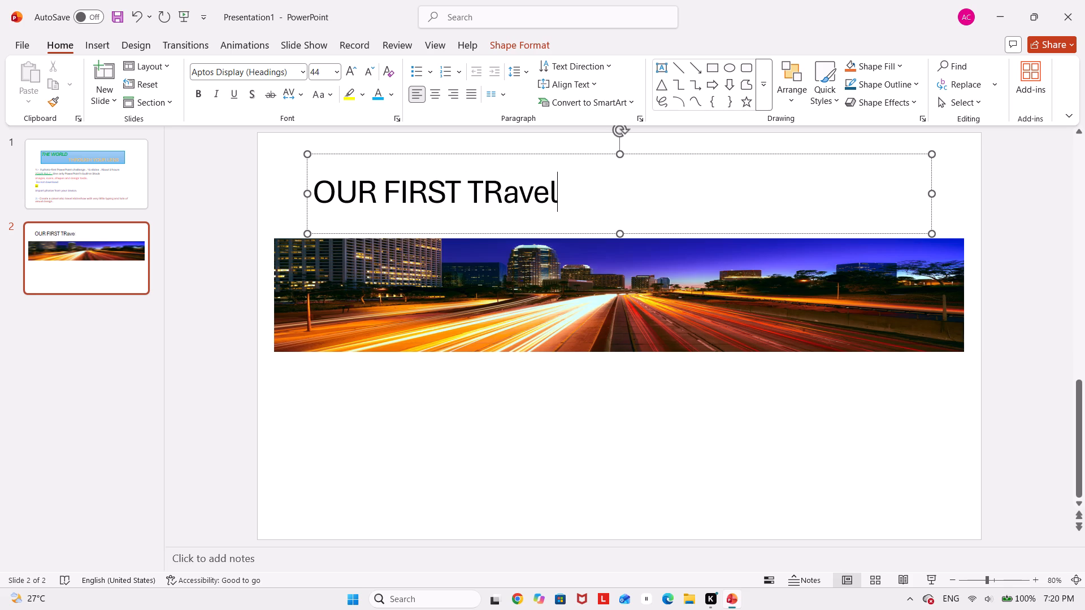
{"action": "key", "text": "BackSpace"}
{"action": "key", "text": "BackSpace"}
{"action": "key", "text": "BackSpace"}
{"action": "key", "text": "BackSpace"}
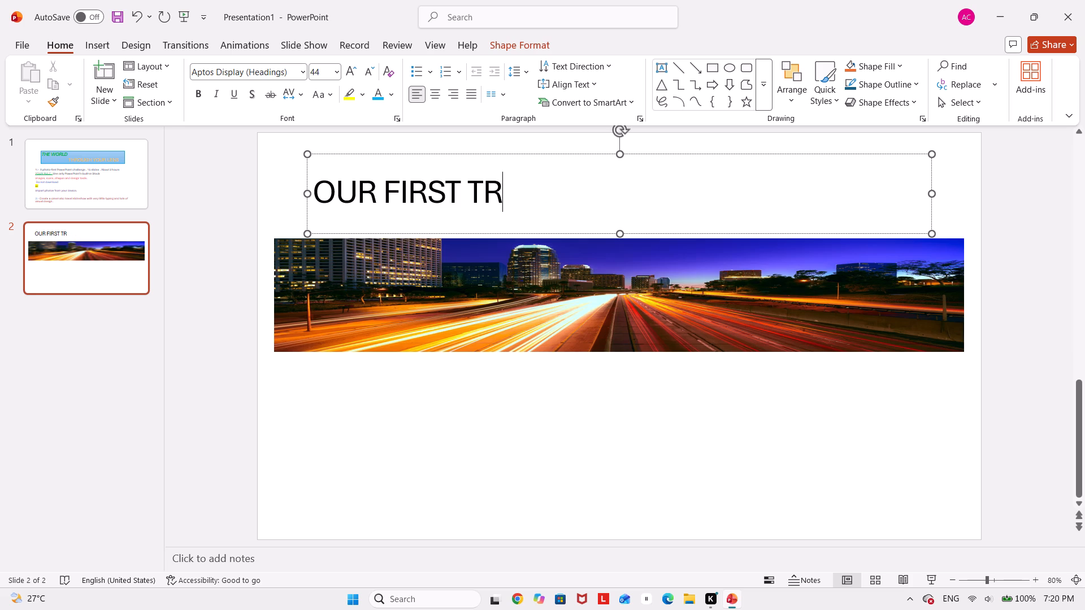
{"action": "type", "text": "AVEL"}
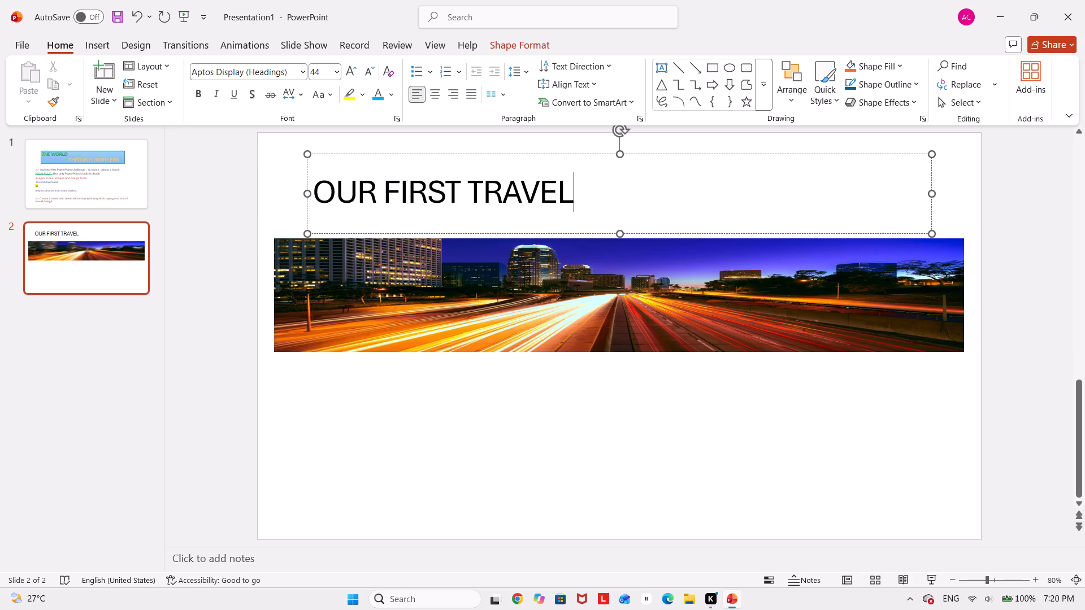
{"action": "key", "text": "space"}
{"action": "type", "text": "CITY"}
{"action": "key", "text": "shift+space"}
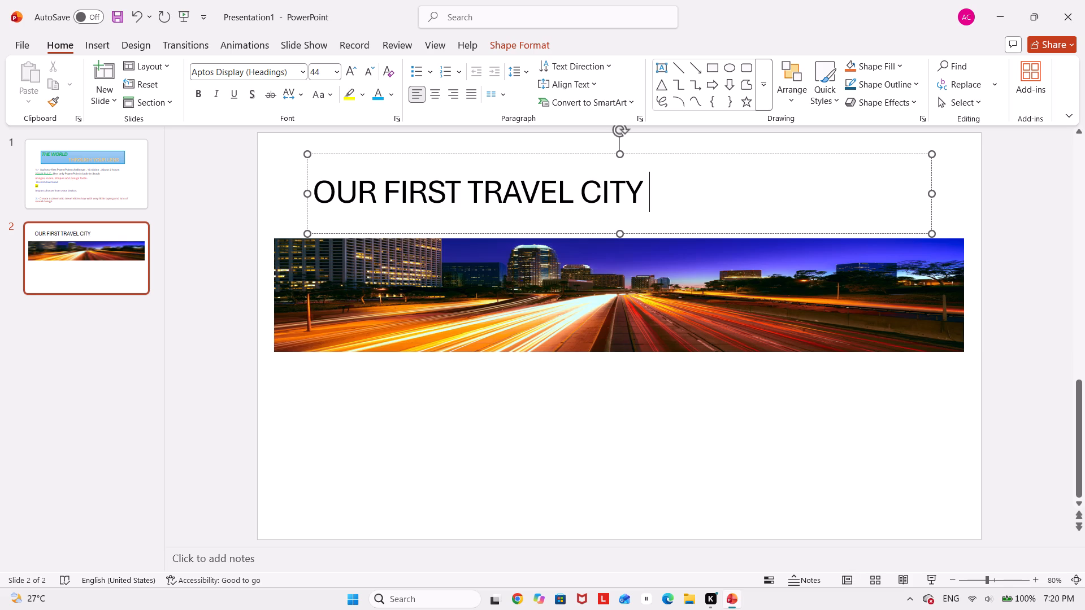
{"action": "key", "text": "shift+colon"}
{"action": "type", "text": "-"}
{"action": "key", "text": "space"}
{"action": "type", "text": "VARA"}
{"action": "type", "text": "NASHI"}
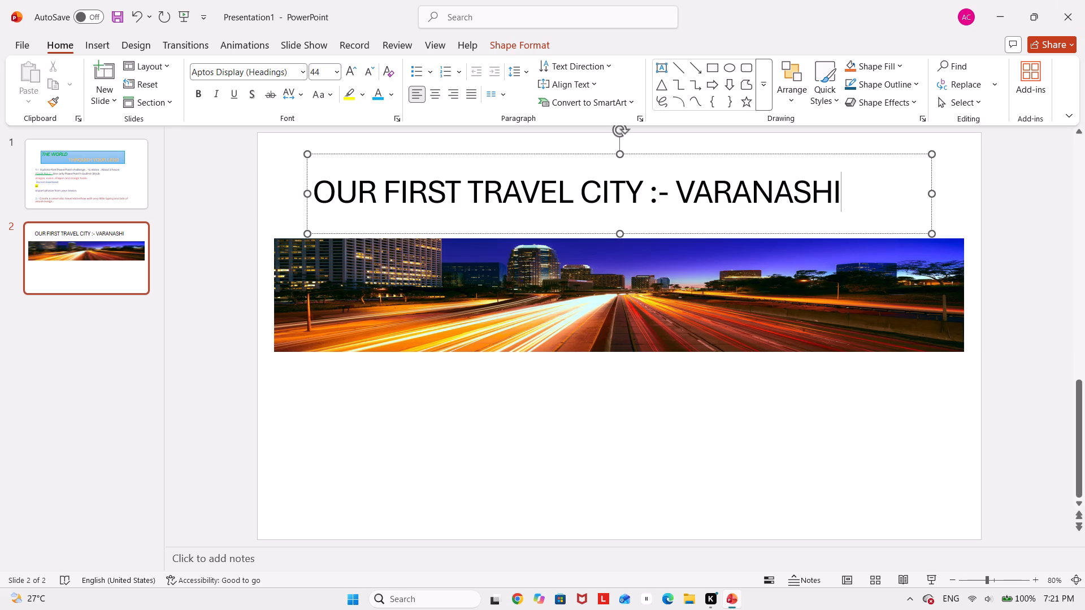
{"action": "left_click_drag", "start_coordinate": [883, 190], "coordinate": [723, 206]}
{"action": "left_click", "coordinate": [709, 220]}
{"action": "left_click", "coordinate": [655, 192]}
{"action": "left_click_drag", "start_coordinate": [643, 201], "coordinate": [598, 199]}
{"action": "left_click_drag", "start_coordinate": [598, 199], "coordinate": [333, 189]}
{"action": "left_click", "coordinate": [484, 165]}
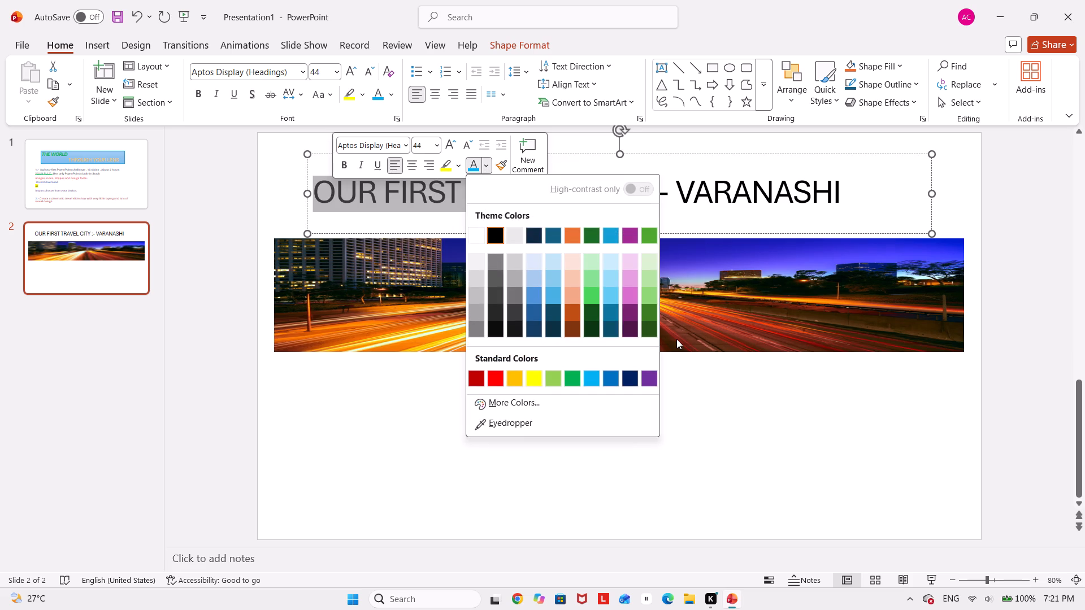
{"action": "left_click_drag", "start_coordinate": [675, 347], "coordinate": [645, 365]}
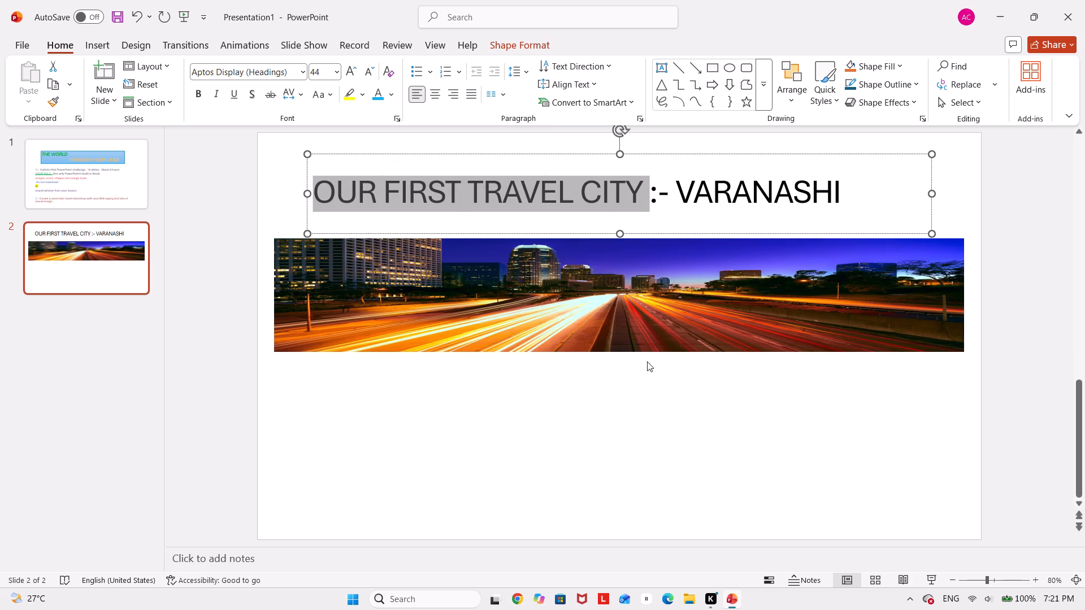
Color the title words "OUR FIRST TRAVEL CITY" dark purple from the theme colors and make them italic.
{"action": "left_click", "coordinate": [644, 203]}
{"action": "left_click_drag", "start_coordinate": [639, 202], "coordinate": [411, 207]}
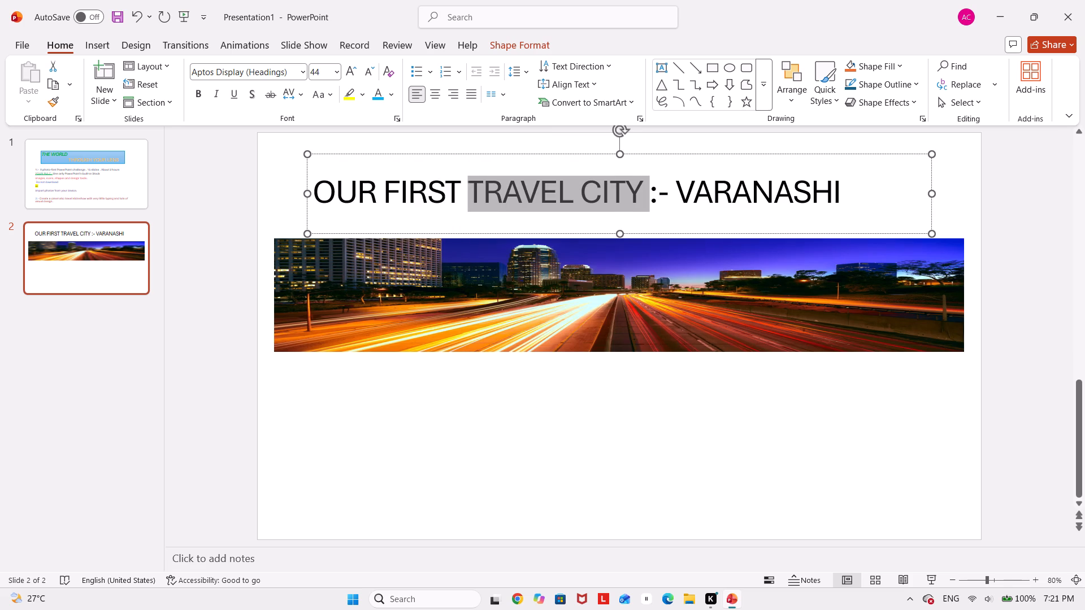
{"action": "left_click_drag", "start_coordinate": [411, 207], "coordinate": [322, 201]}
{"action": "left_click", "coordinate": [474, 180]}
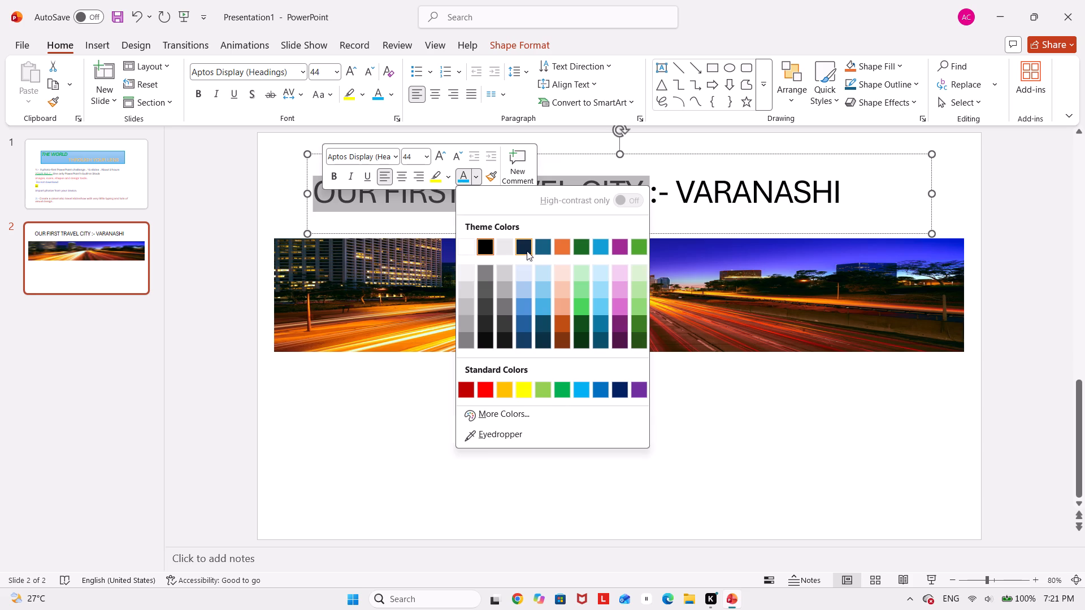
{"action": "left_click", "coordinate": [620, 324]}
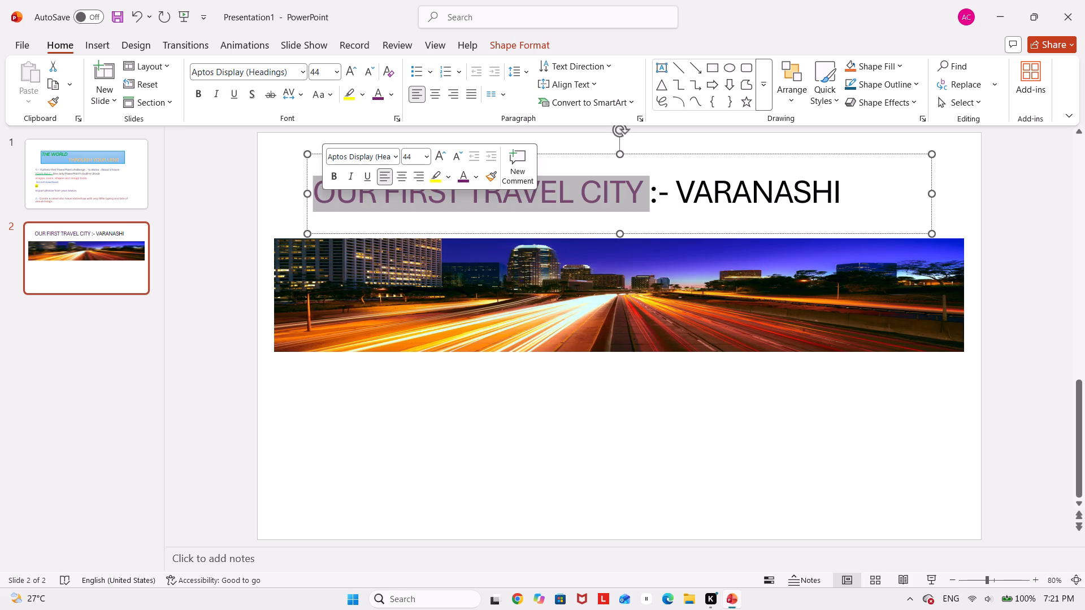
{"action": "left_click", "coordinate": [354, 173]}
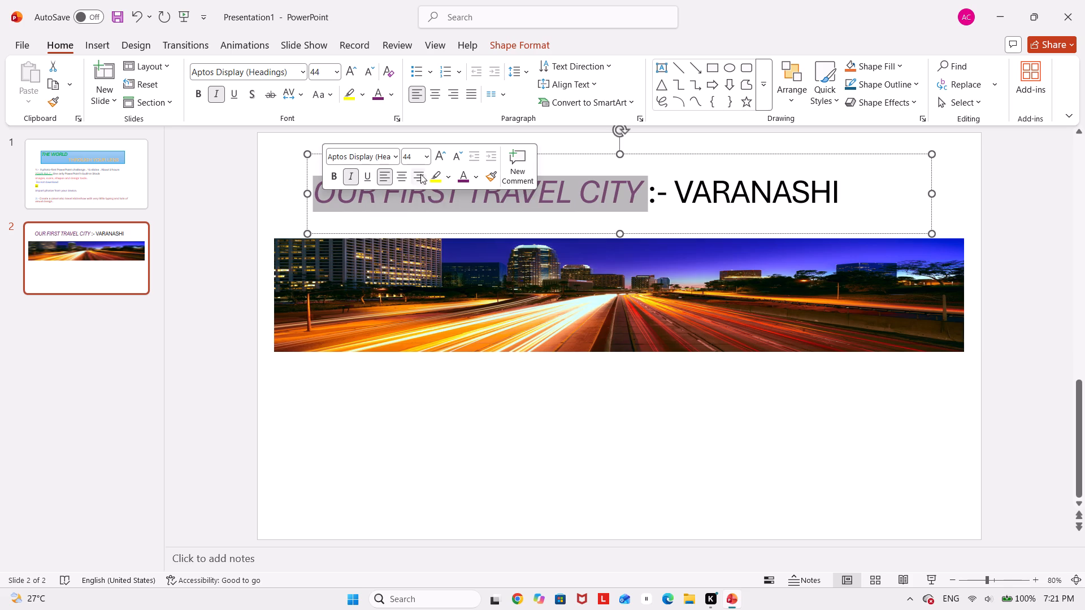
Change the font color of "OUR FIRST TRAVEL CITY" in the title to standard red.
{"action": "left_click", "coordinate": [479, 175]}
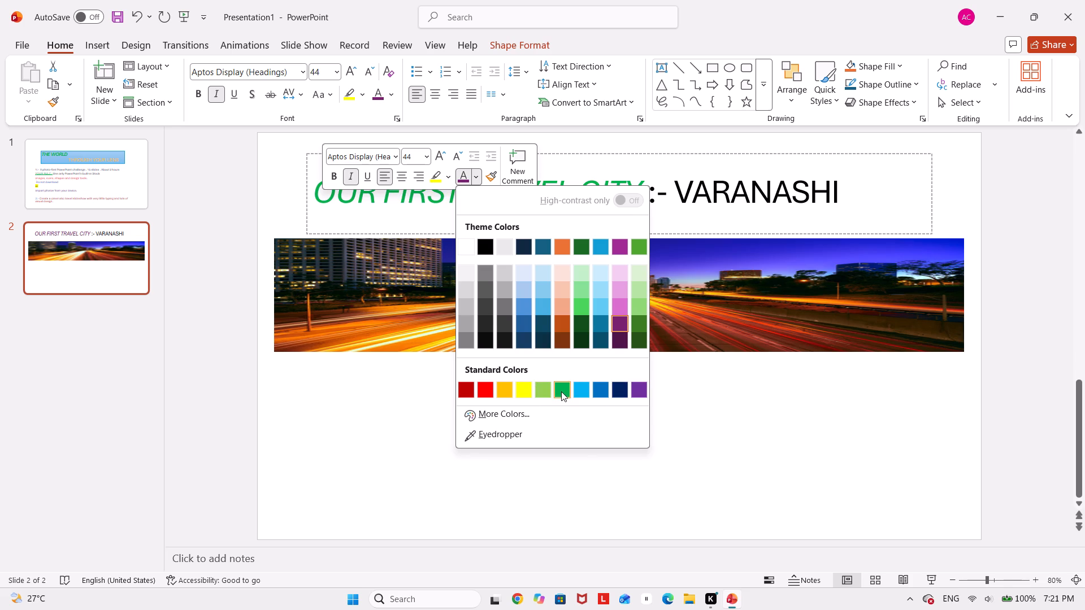
{"action": "left_click", "coordinate": [492, 384]}
{"action": "left_click", "coordinate": [730, 408]}
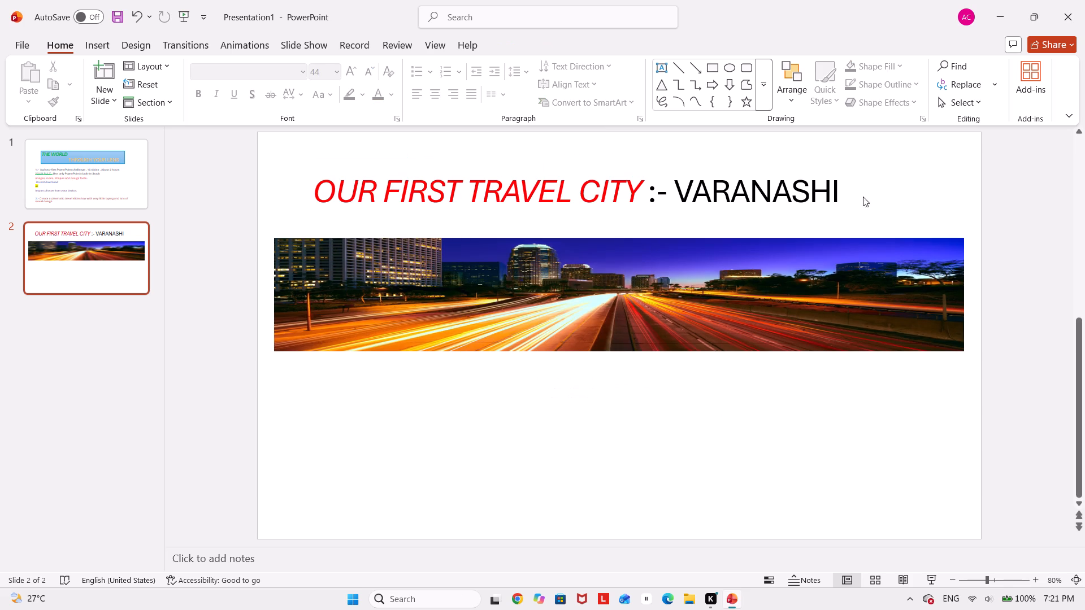
Color the word "VARANASHI" in the slide 2 title purple from the top row of theme colors.
{"action": "left_click_drag", "start_coordinate": [864, 190], "coordinate": [853, 193]}
{"action": "left_click", "coordinate": [845, 195]}
{"action": "left_click_drag", "start_coordinate": [820, 194], "coordinate": [827, 194]}
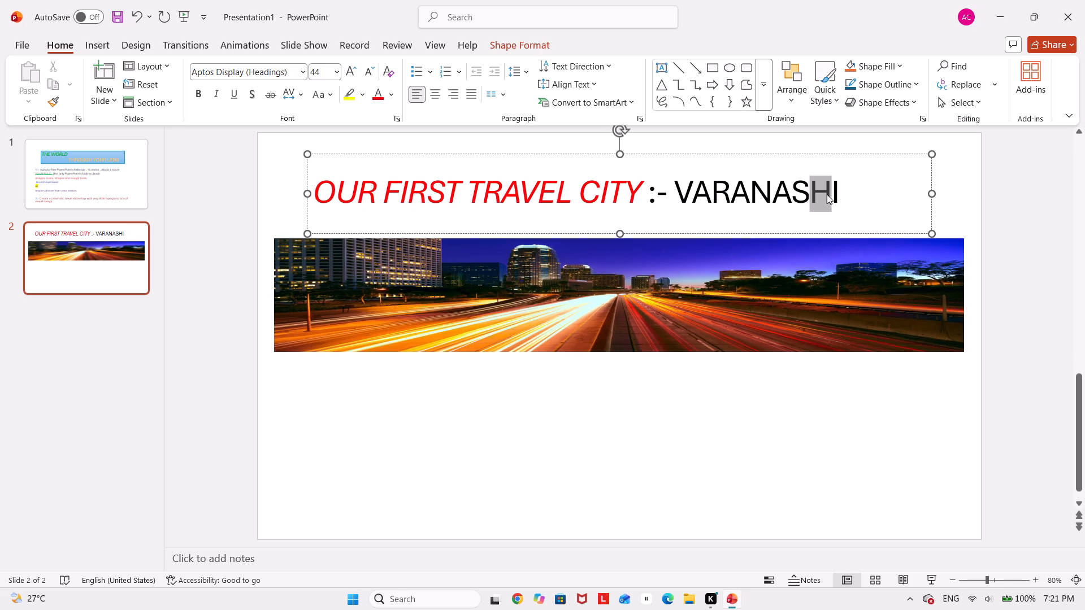
{"action": "left_click_drag", "start_coordinate": [840, 197], "coordinate": [705, 201]}
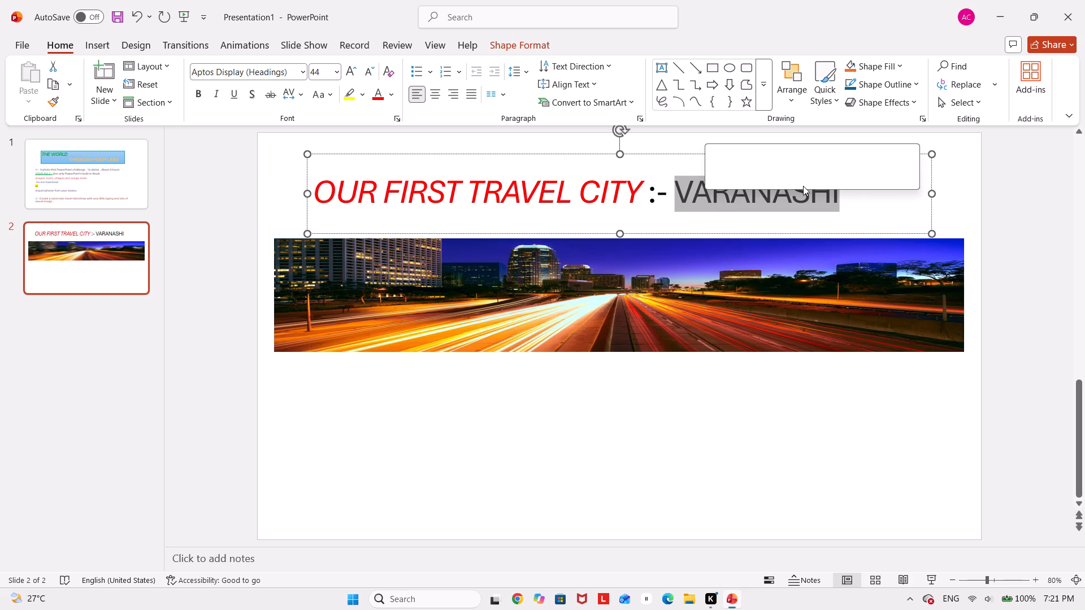
{"action": "left_click", "coordinate": [858, 182]}
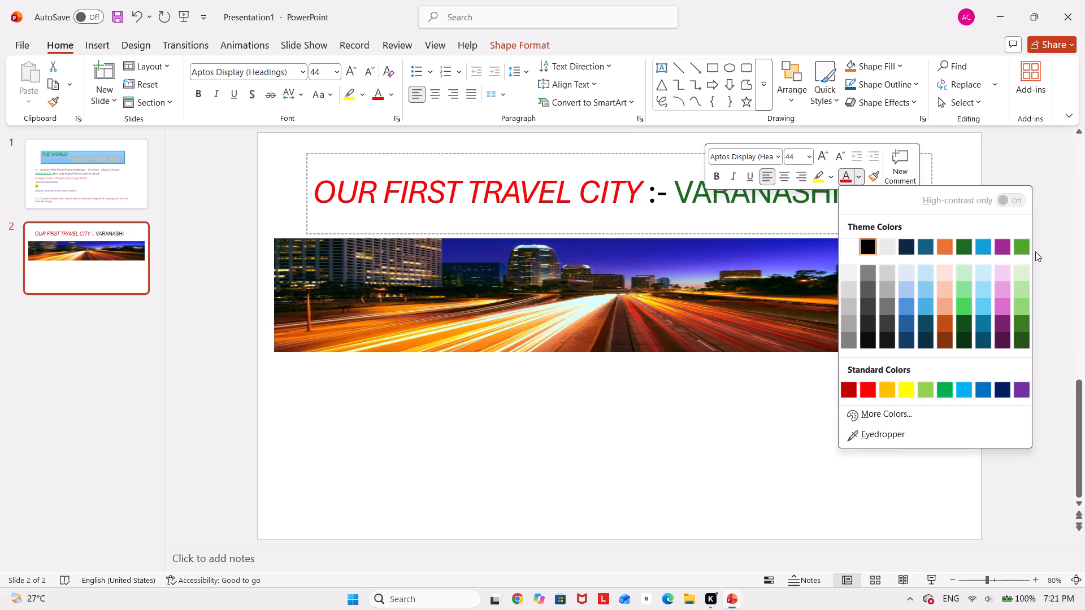
{"action": "left_click", "coordinate": [1000, 240]}
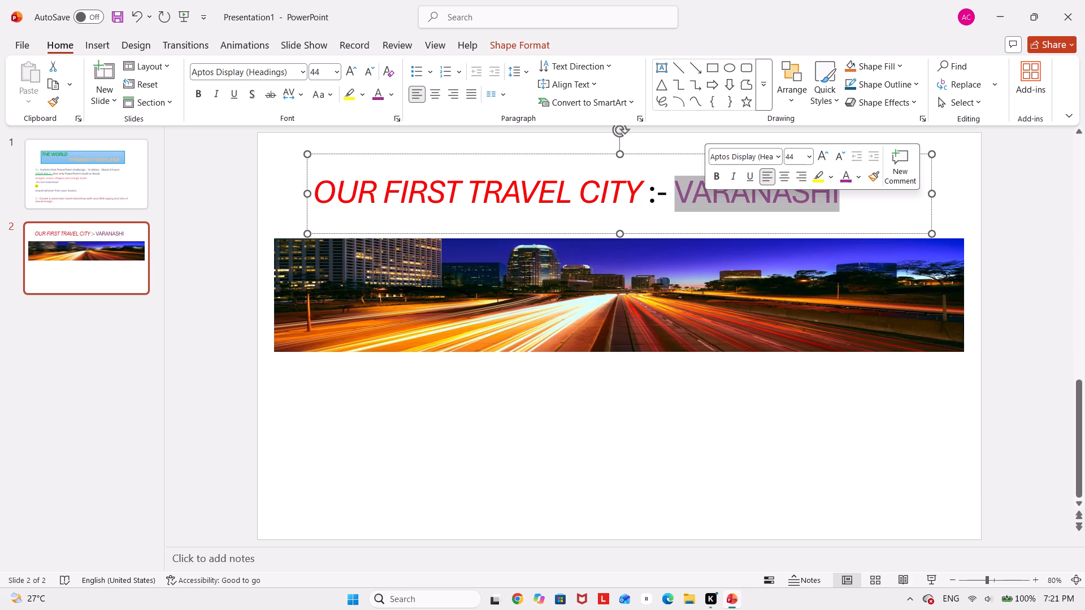
{"action": "left_click", "coordinate": [854, 378]}
{"action": "left_click", "coordinate": [869, 194]}
{"action": "left_click", "coordinate": [726, 215]}
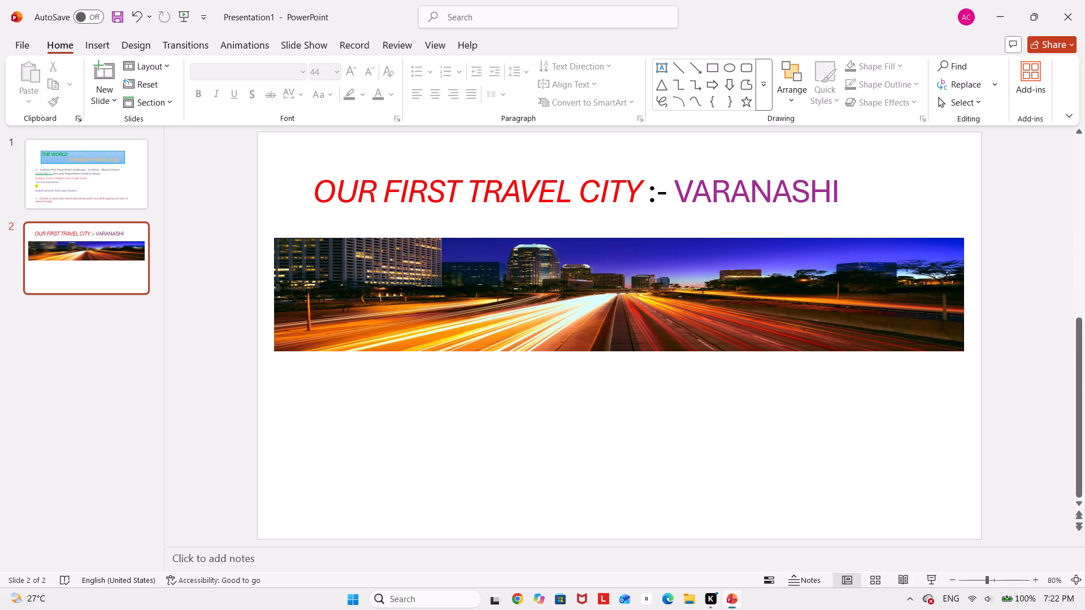
Underline the word "VARANASHI" in the title and center the title line.
{"action": "left_click_drag", "start_coordinate": [840, 187], "coordinate": [682, 194]}
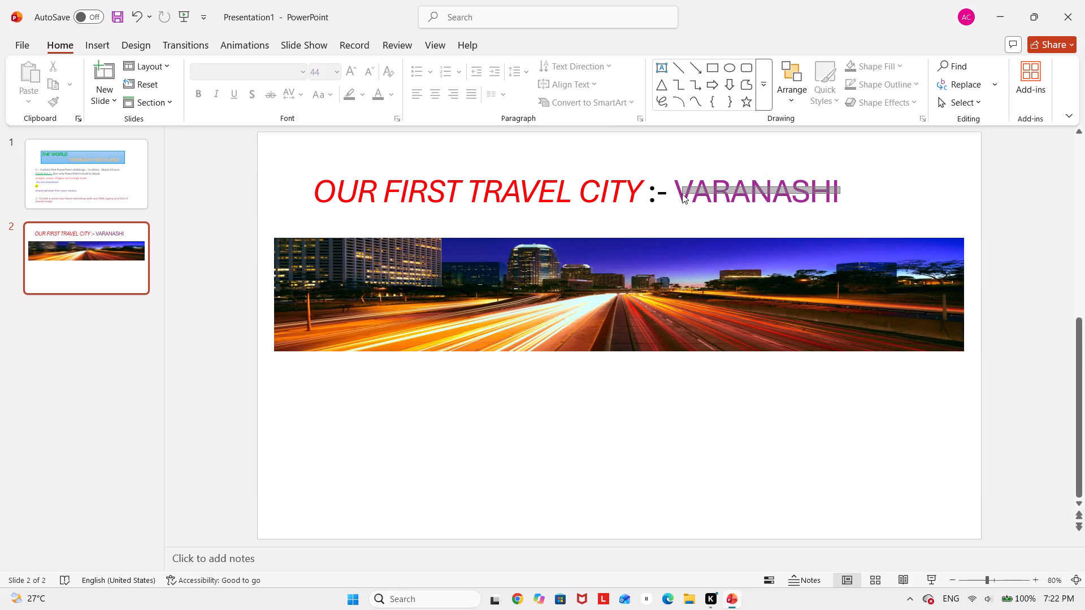
{"action": "left_click_drag", "start_coordinate": [682, 194], "coordinate": [683, 194]}
{"action": "left_click", "coordinate": [844, 195]}
{"action": "left_click", "coordinate": [837, 184]}
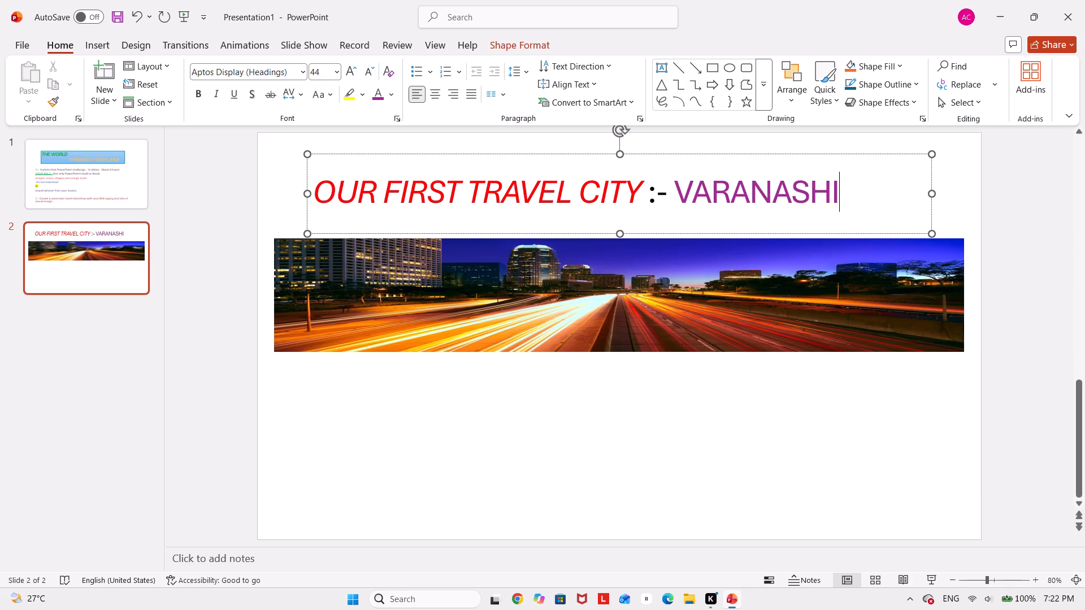
{"action": "left_click_drag", "start_coordinate": [837, 184], "coordinate": [707, 184]}
{"action": "left_click", "coordinate": [753, 157]}
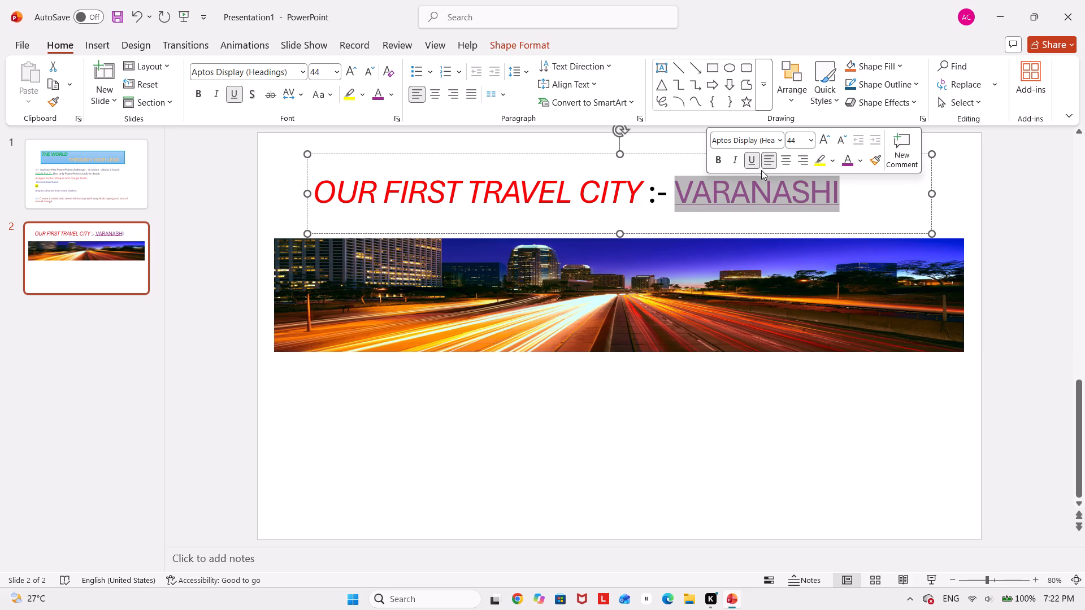
{"action": "left_click", "coordinate": [789, 158]}
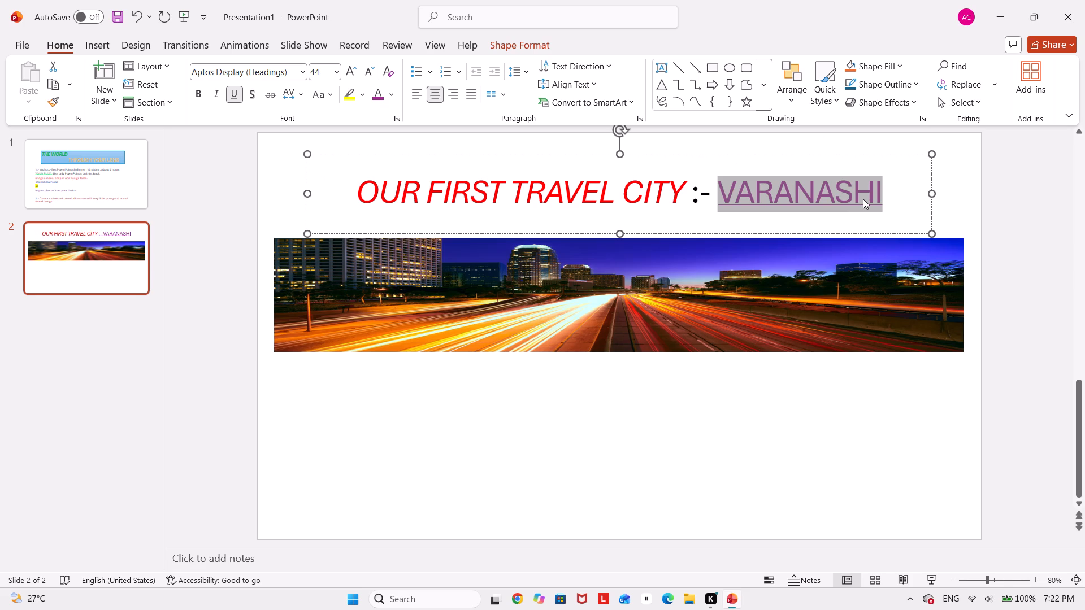
Make "VARANASHI" in the title bold and italic and set its font size to 60.
{"action": "right_click", "coordinate": [863, 199]}
{"action": "left_click", "coordinate": [877, 177]}
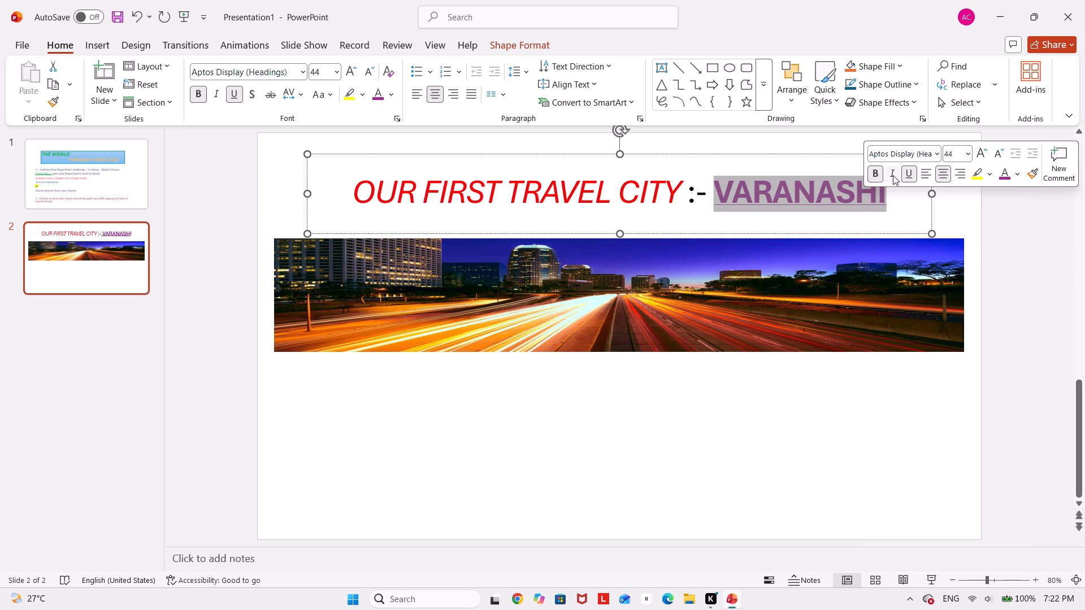
{"action": "left_click", "coordinate": [893, 175]}
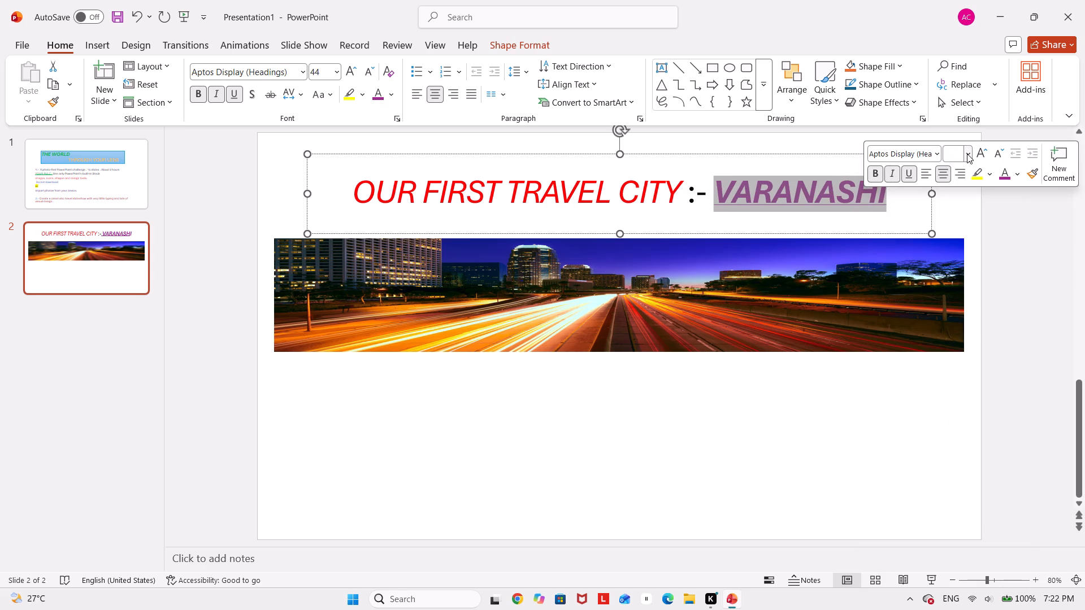
{"action": "left_click", "coordinate": [965, 154]}
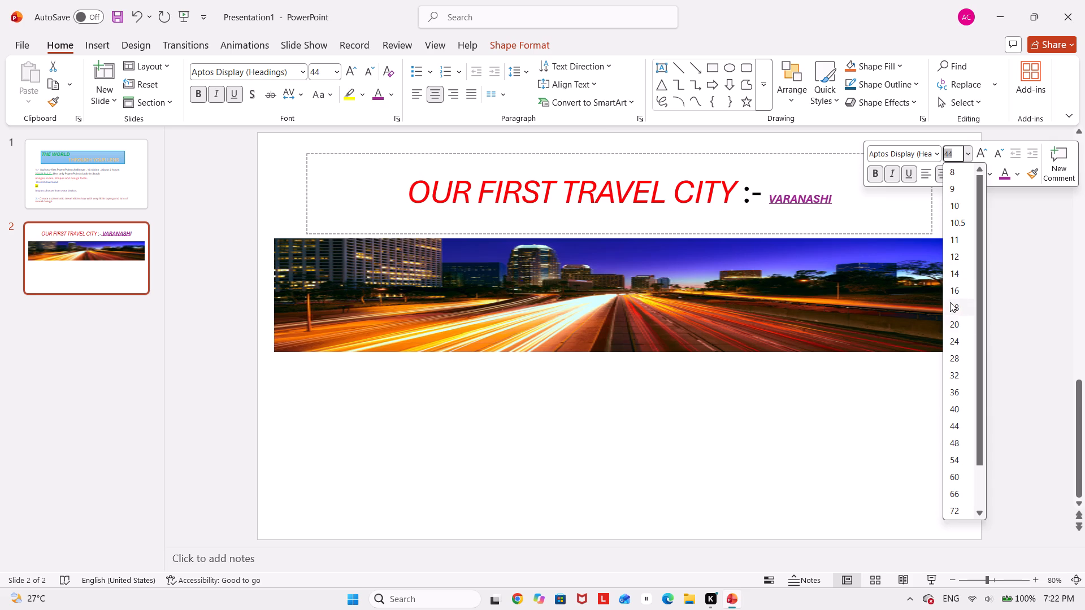
{"action": "left_click", "coordinate": [957, 479]}
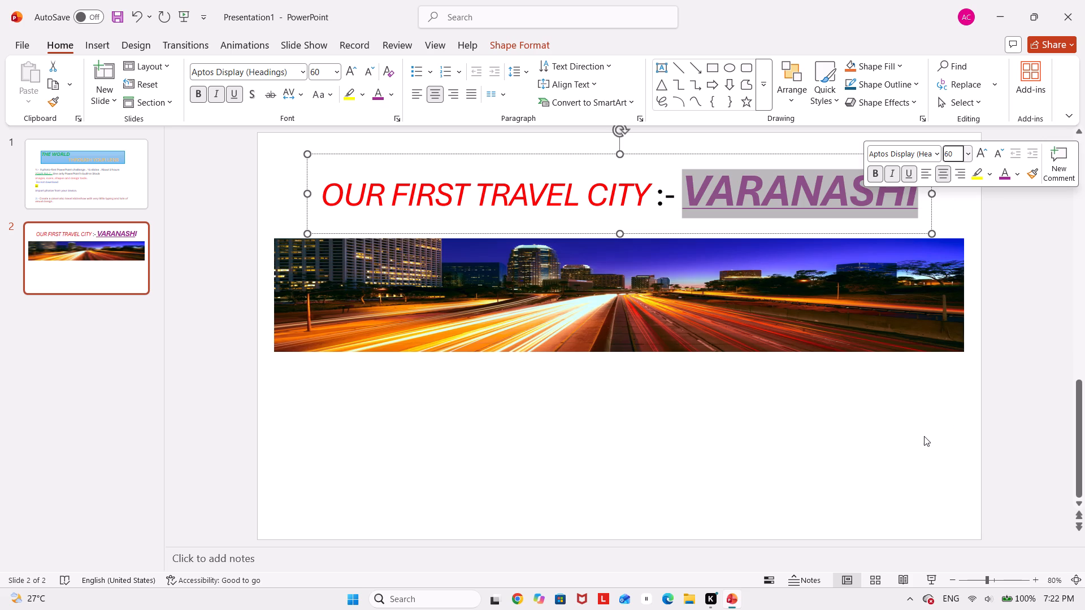
{"action": "left_click", "coordinate": [923, 435]}
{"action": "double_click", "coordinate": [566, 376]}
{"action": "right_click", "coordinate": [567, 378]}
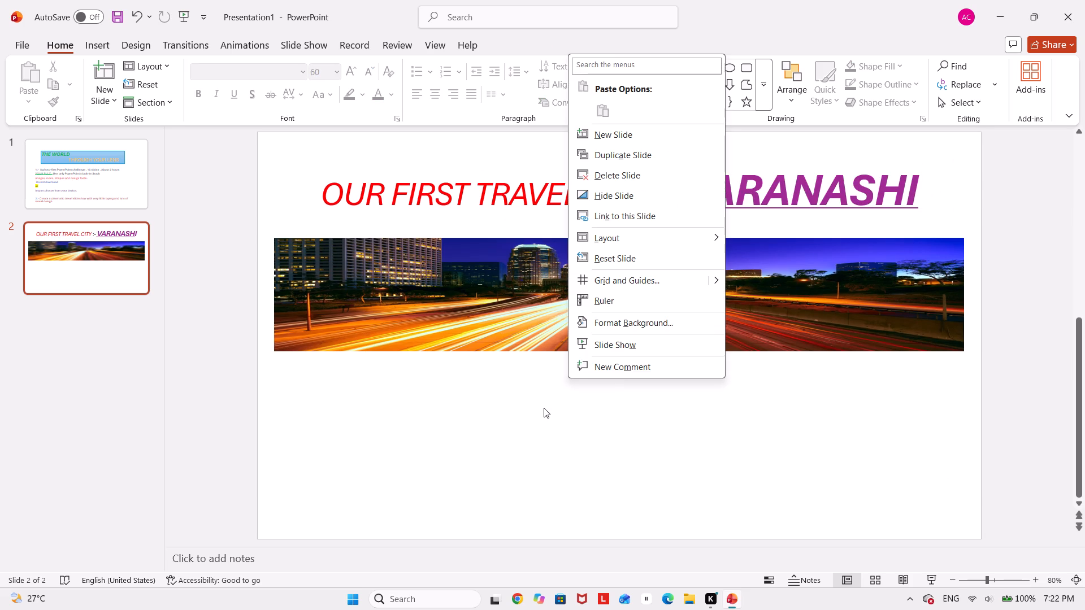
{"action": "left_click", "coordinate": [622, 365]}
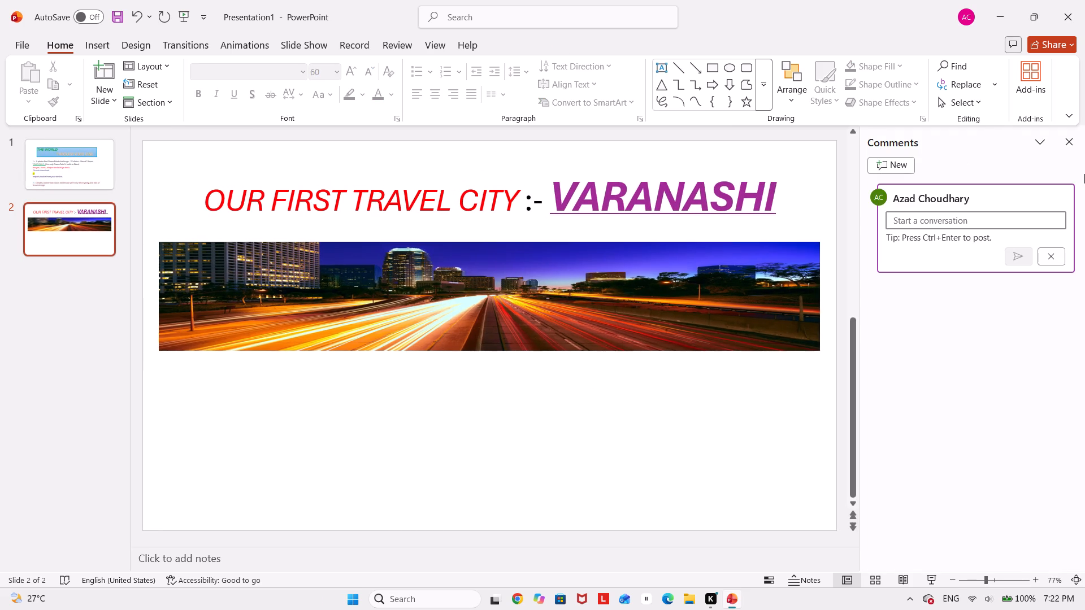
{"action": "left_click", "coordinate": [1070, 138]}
Change slide 2 to the Section Header layout.
{"action": "right_click", "coordinate": [394, 407]}
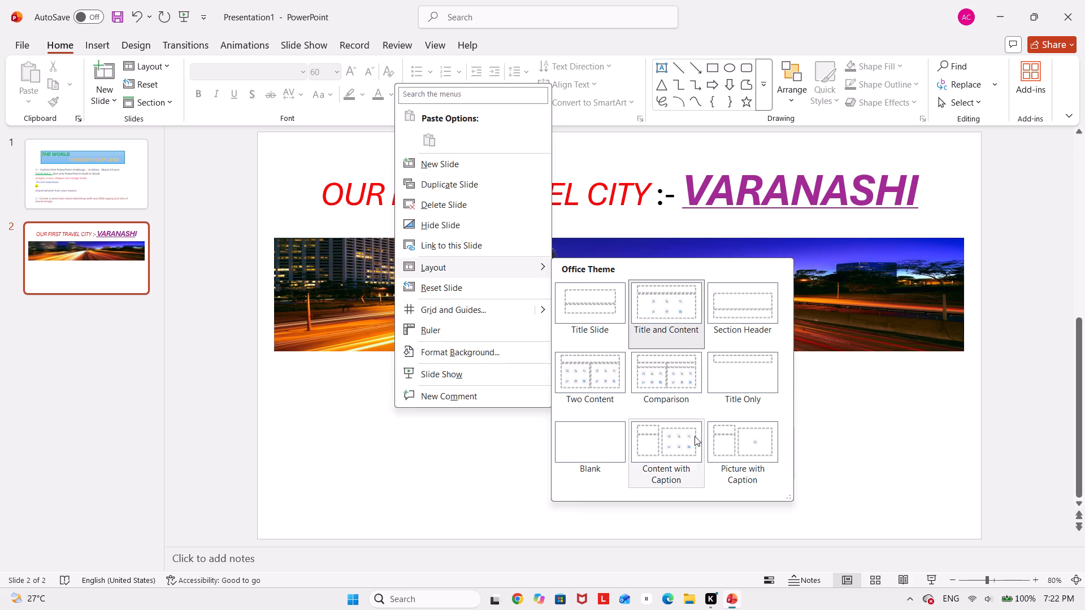
{"action": "left_click", "coordinate": [756, 306]}
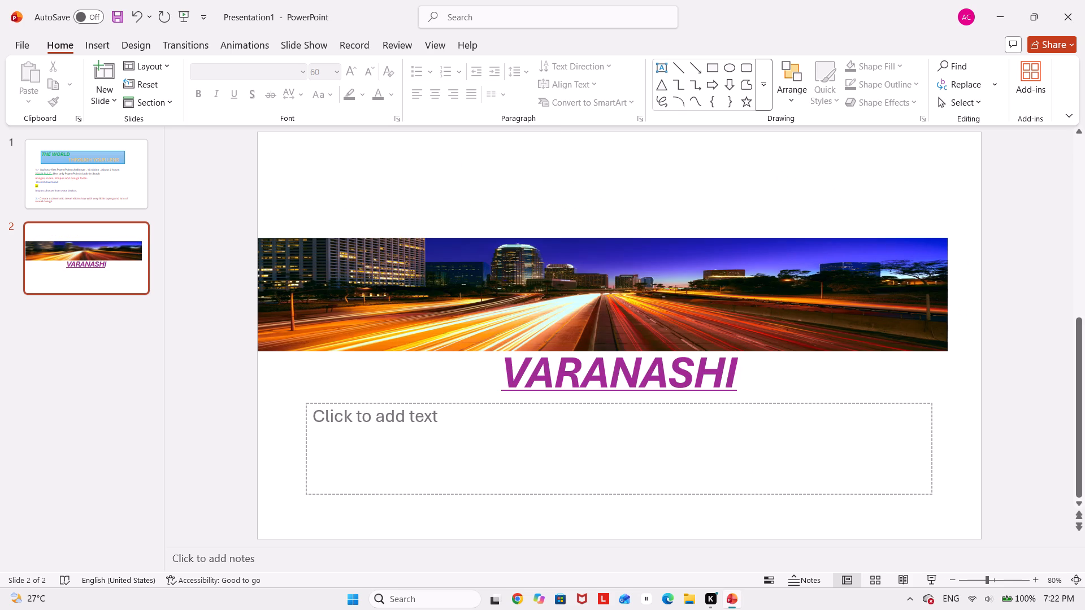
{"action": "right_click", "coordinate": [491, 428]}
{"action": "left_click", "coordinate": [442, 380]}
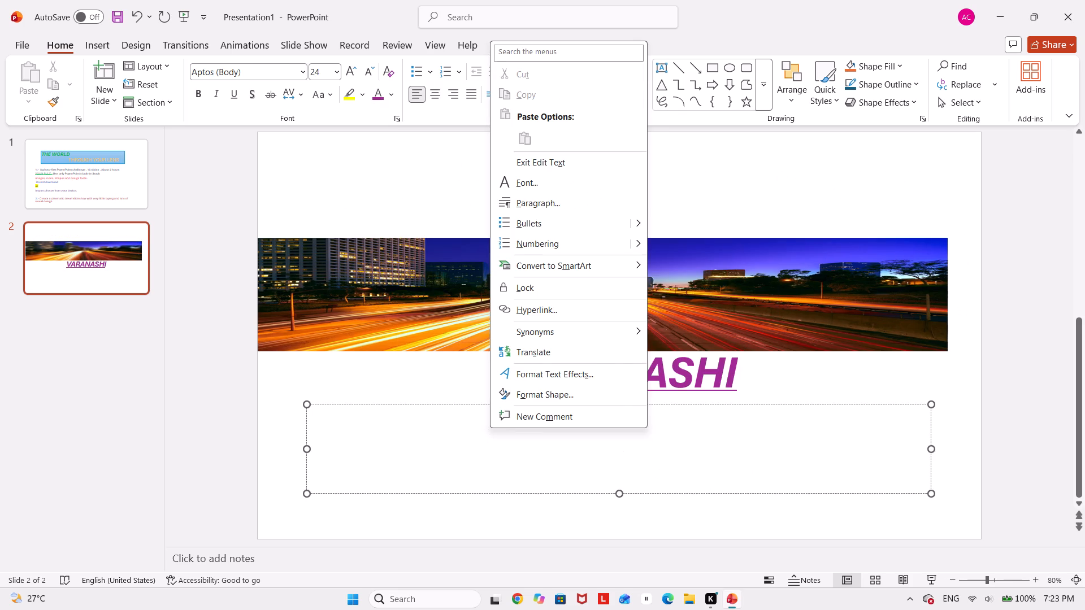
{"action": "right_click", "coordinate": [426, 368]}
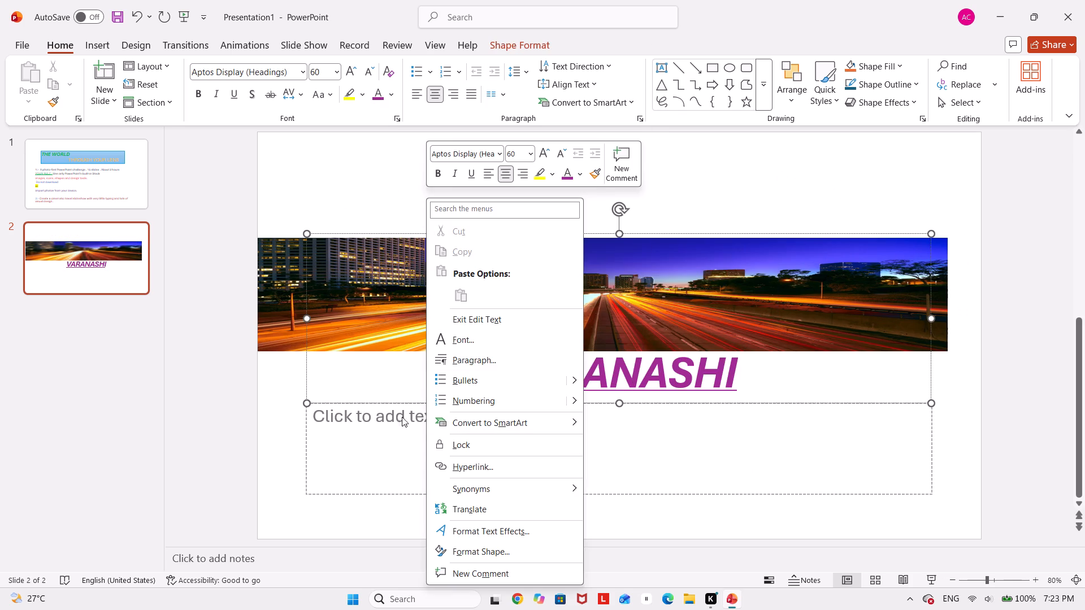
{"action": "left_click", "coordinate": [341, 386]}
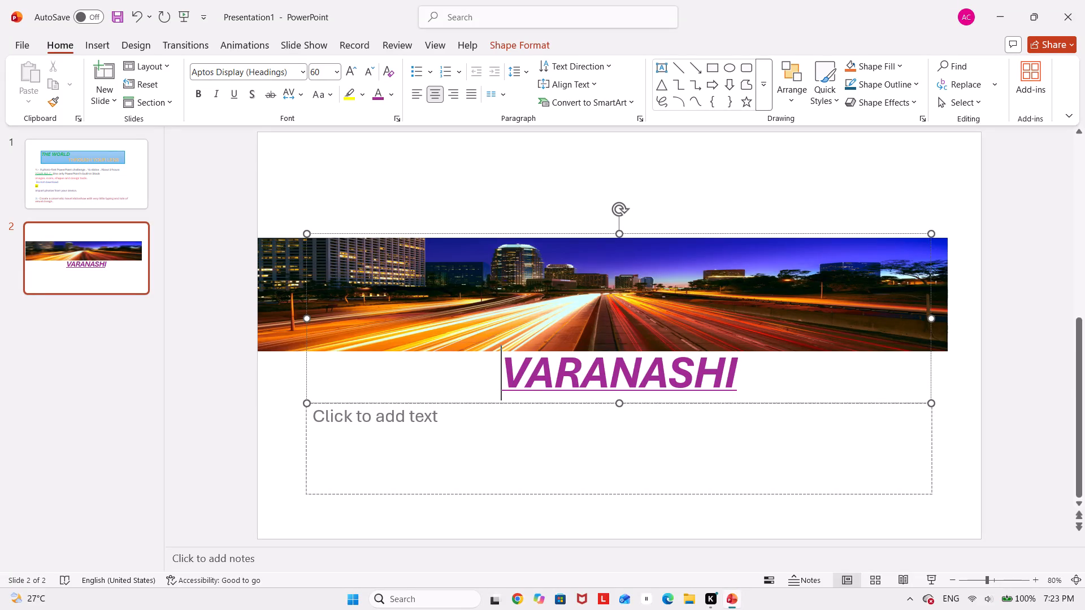
Move the highway banner picture off the title to the top of the slide, roughly centered horizontally.
{"action": "left_click_drag", "start_coordinate": [606, 255], "coordinate": [608, 235]}
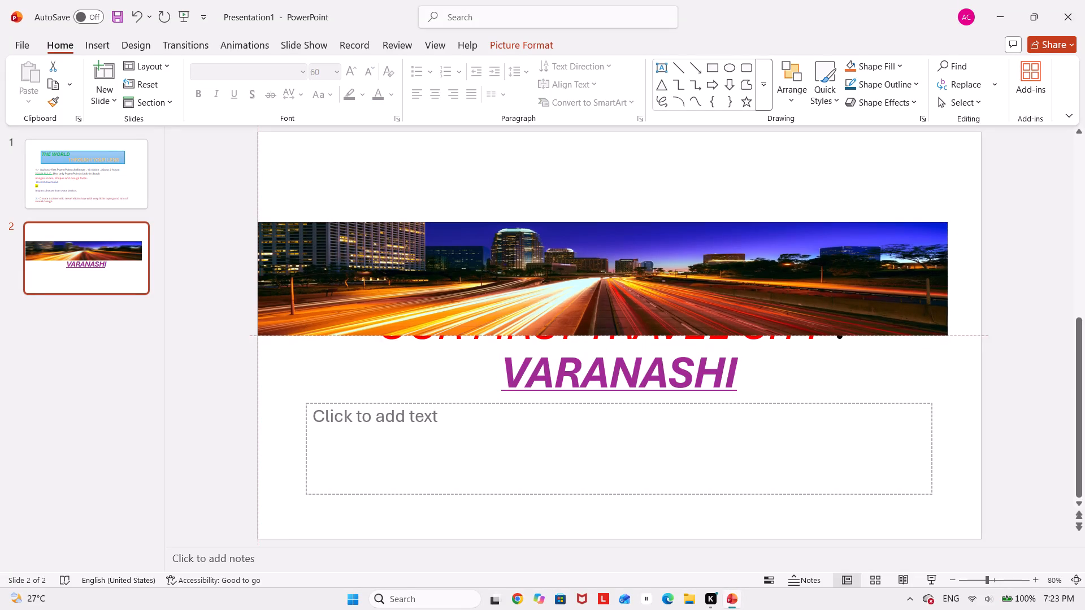
{"action": "left_click_drag", "start_coordinate": [608, 235], "coordinate": [609, 155]}
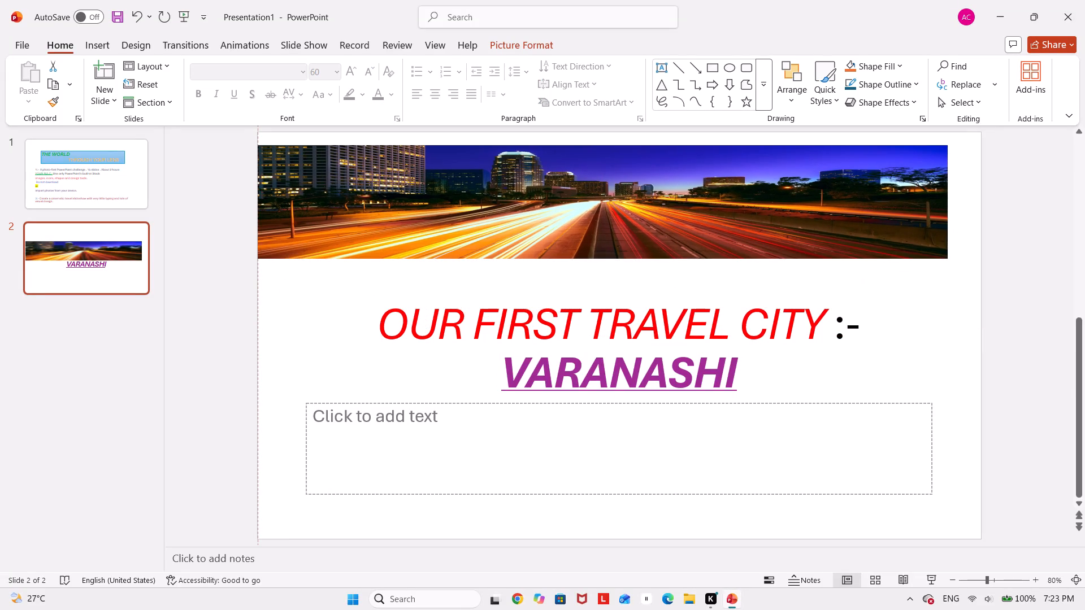
{"action": "left_click_drag", "start_coordinate": [609, 155], "coordinate": [617, 155]}
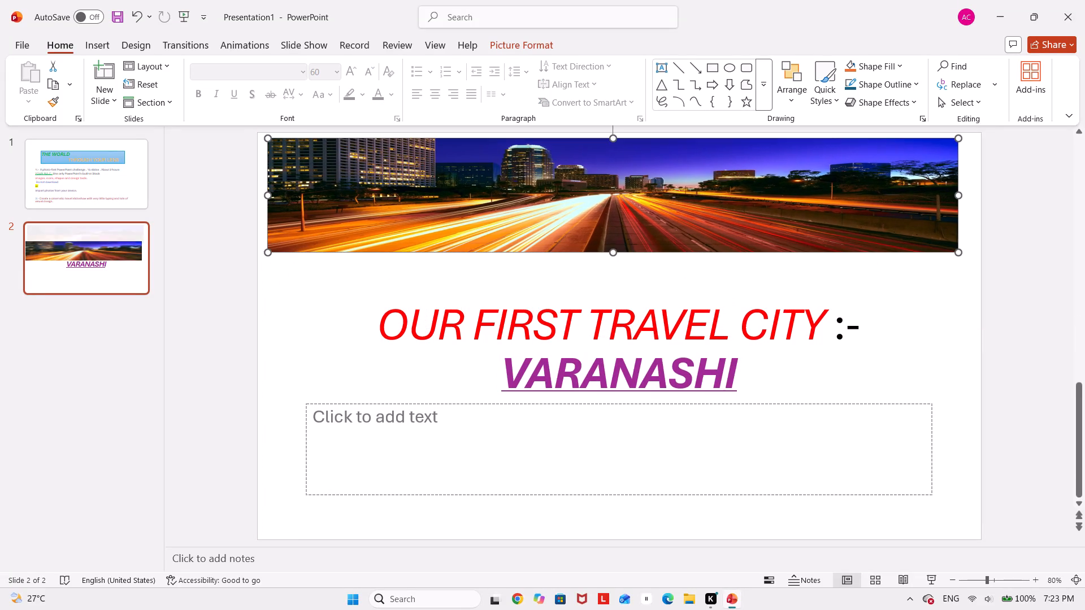
Shrink the title placeholder to a shorter box that starts at the banner's lower edge and ends above the text placeholder.
{"action": "left_click", "coordinate": [747, 363]}
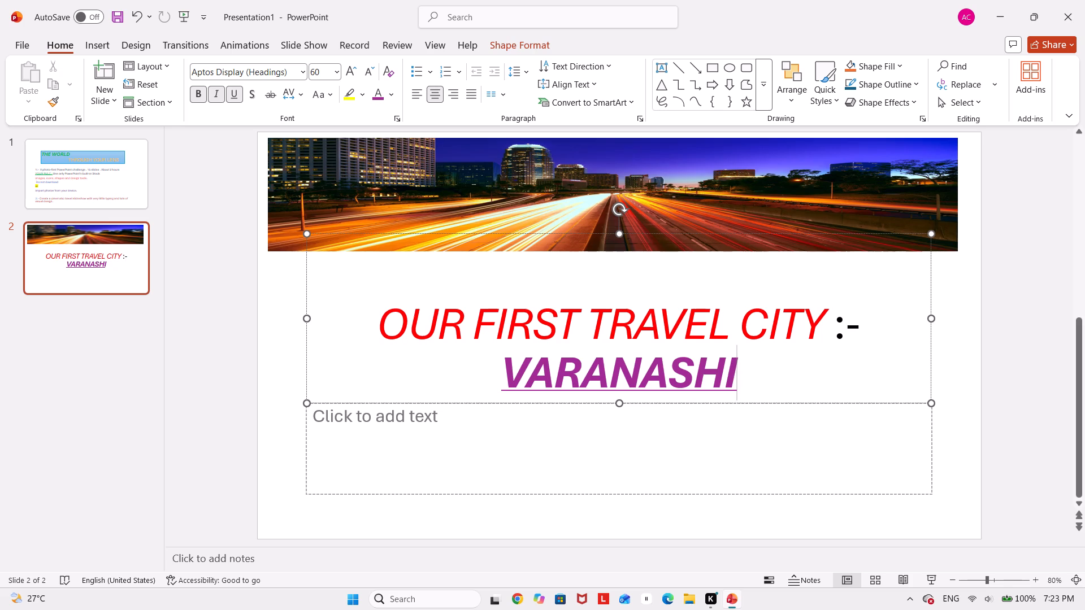
{"action": "left_click_drag", "start_coordinate": [308, 402], "coordinate": [339, 360]}
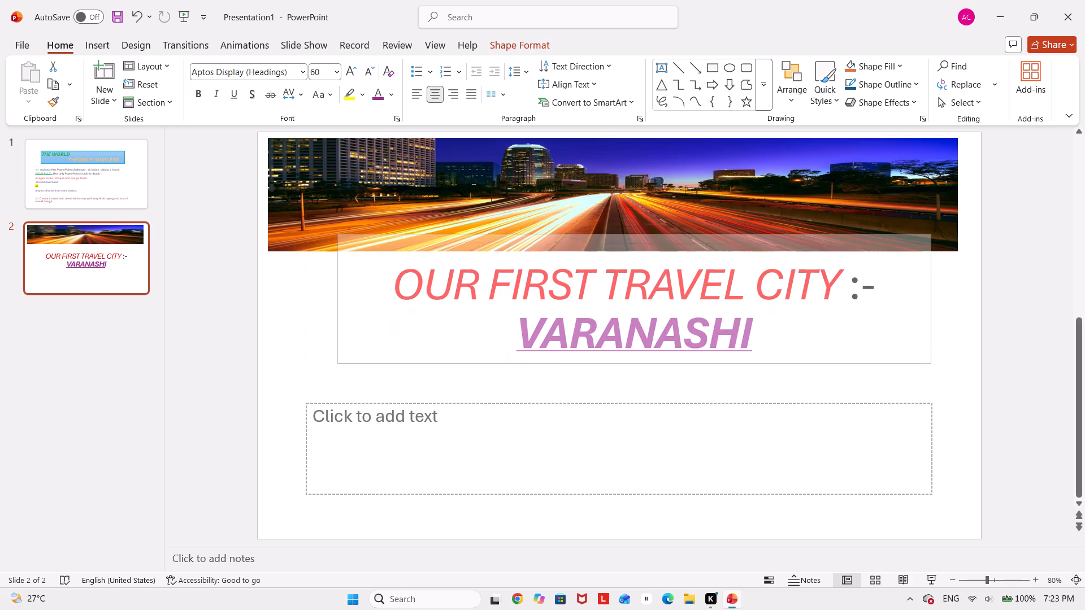
{"action": "left_click_drag", "start_coordinate": [339, 360], "coordinate": [306, 352]}
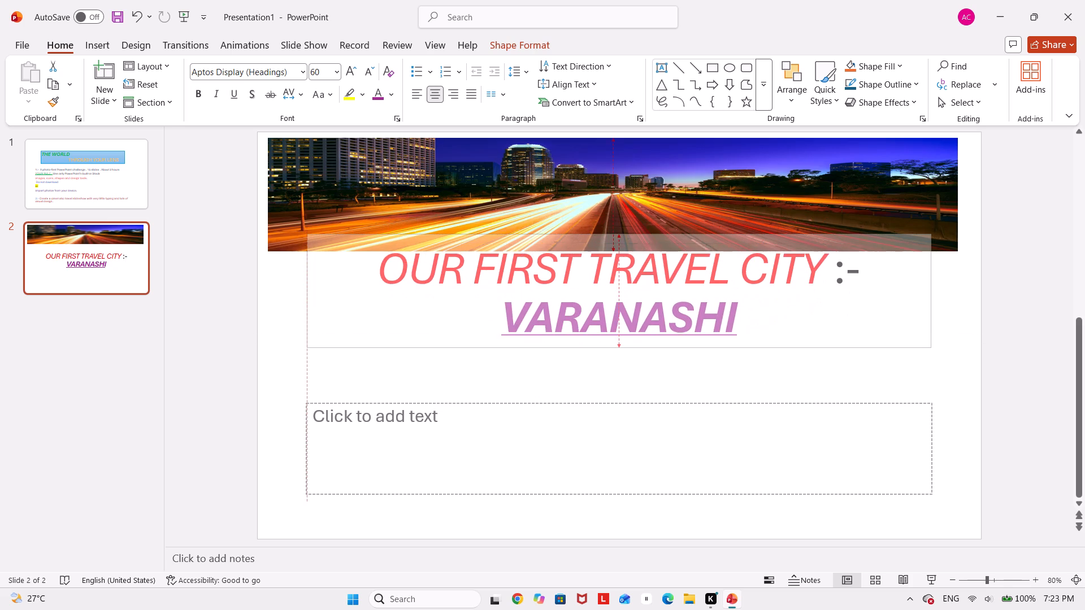
{"action": "left_click_drag", "start_coordinate": [306, 352], "coordinate": [308, 360]}
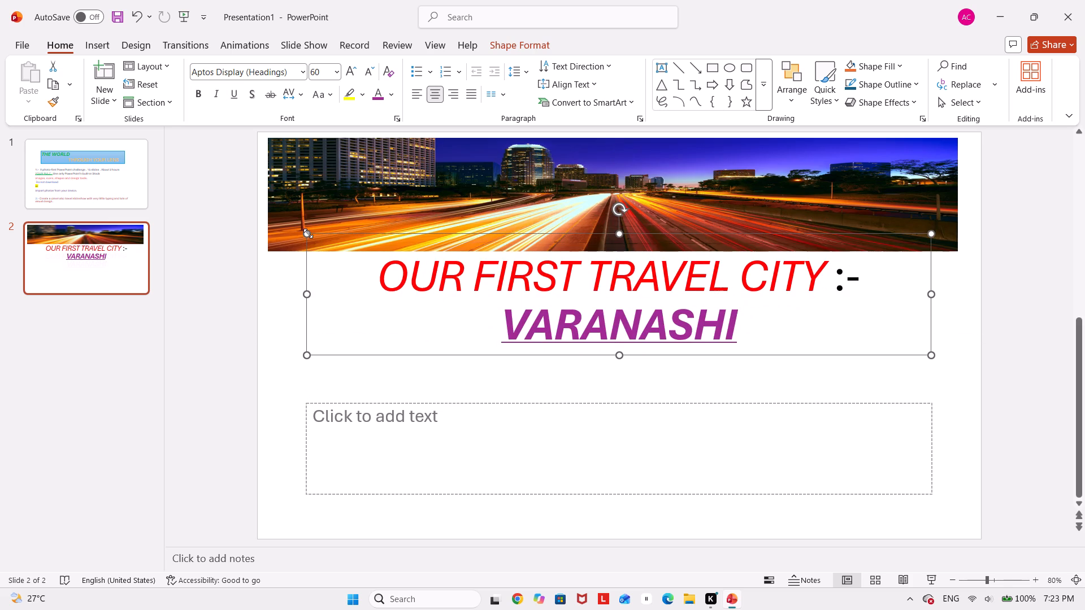
{"action": "left_click_drag", "start_coordinate": [308, 233], "coordinate": [314, 249]}
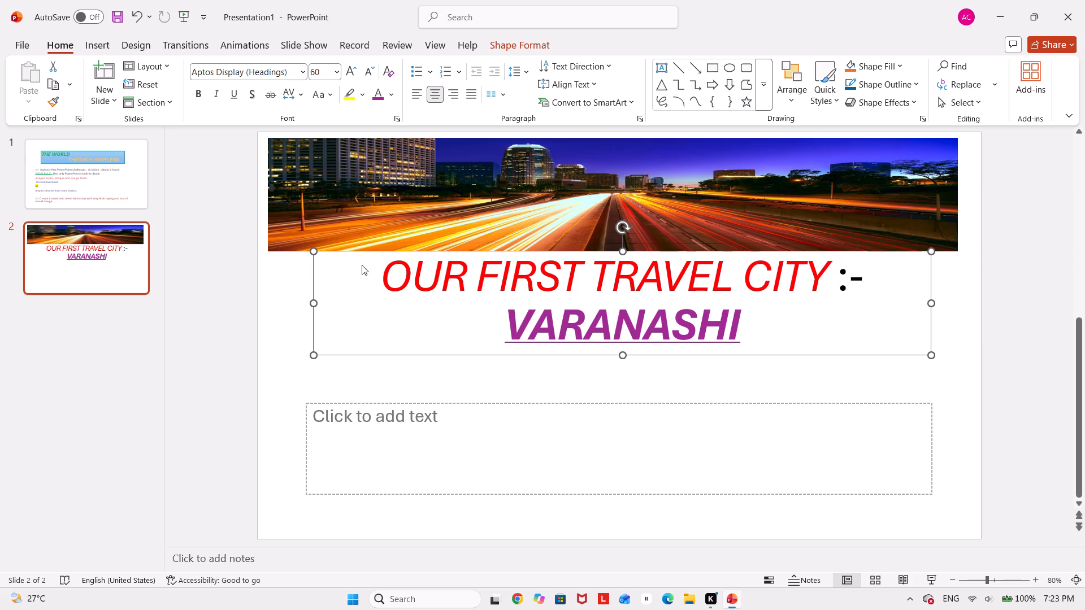
Shift the highway banner flush with the slide's top edge and reposition the title box slightly below the banner.
{"action": "left_click", "coordinate": [367, 255]}
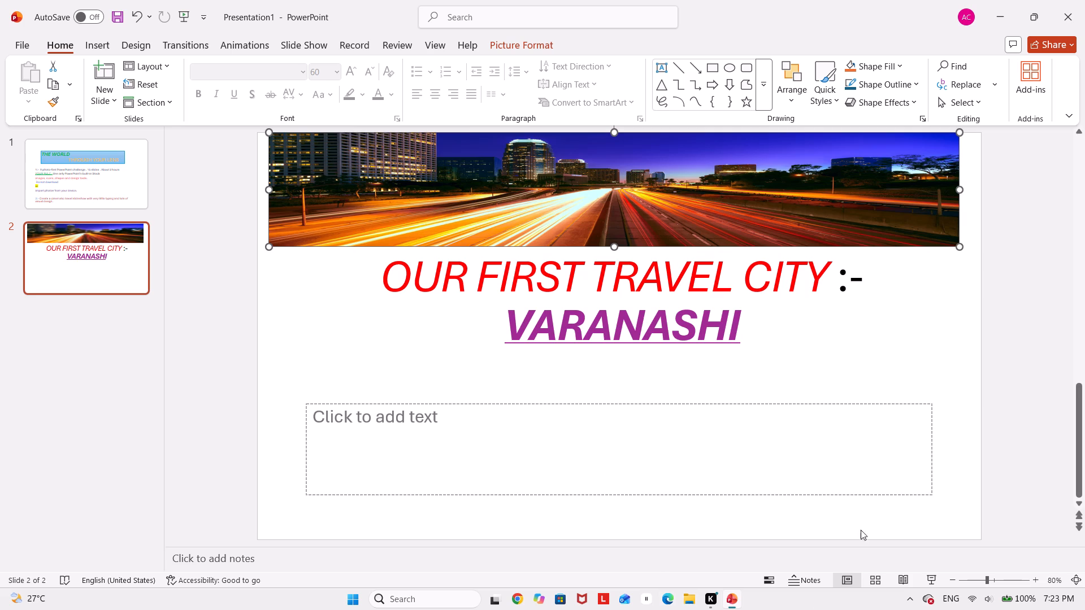
{"action": "left_click", "coordinate": [772, 317]}
{"action": "left_click_drag", "start_coordinate": [628, 251], "coordinate": [618, 249]}
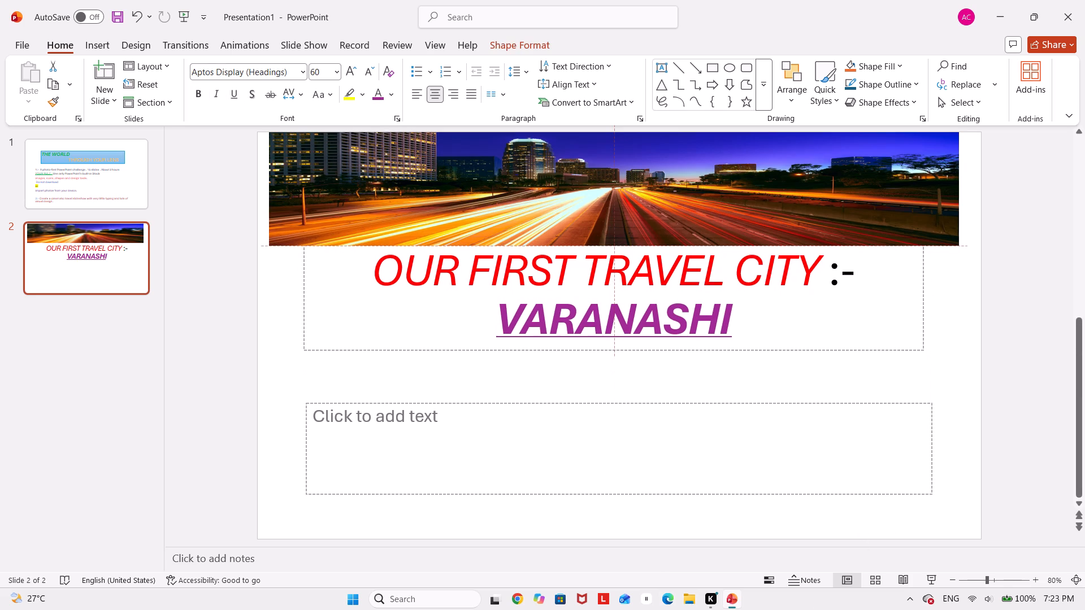
{"action": "left_click_drag", "start_coordinate": [618, 249], "coordinate": [622, 256]}
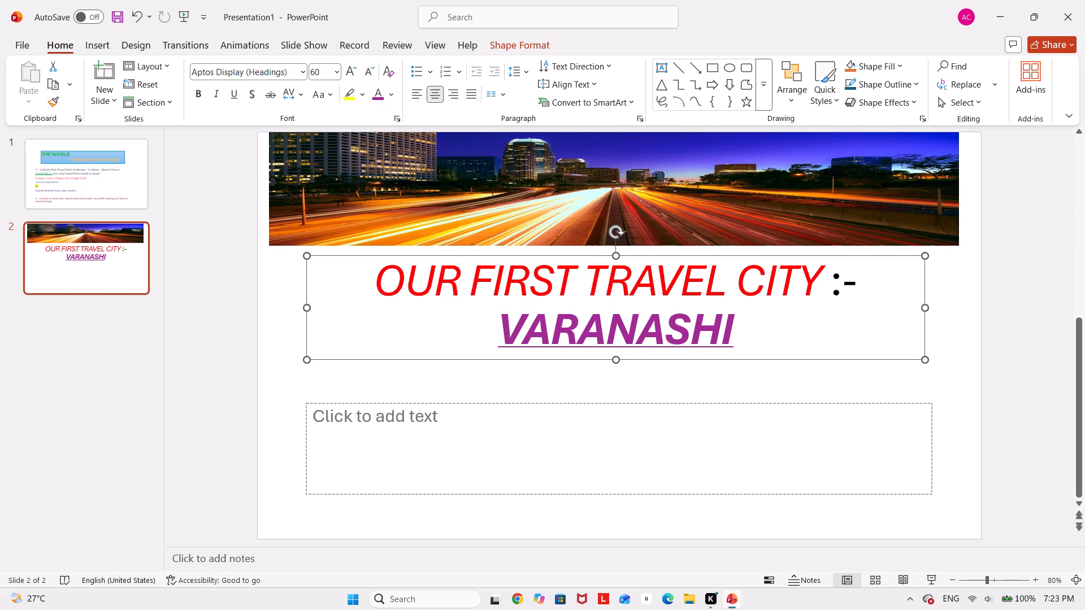
Widen the title box on both sides, aligning its right edge with the banner and keeping the title on two lines.
{"action": "left_click_drag", "start_coordinate": [927, 360], "coordinate": [961, 353]}
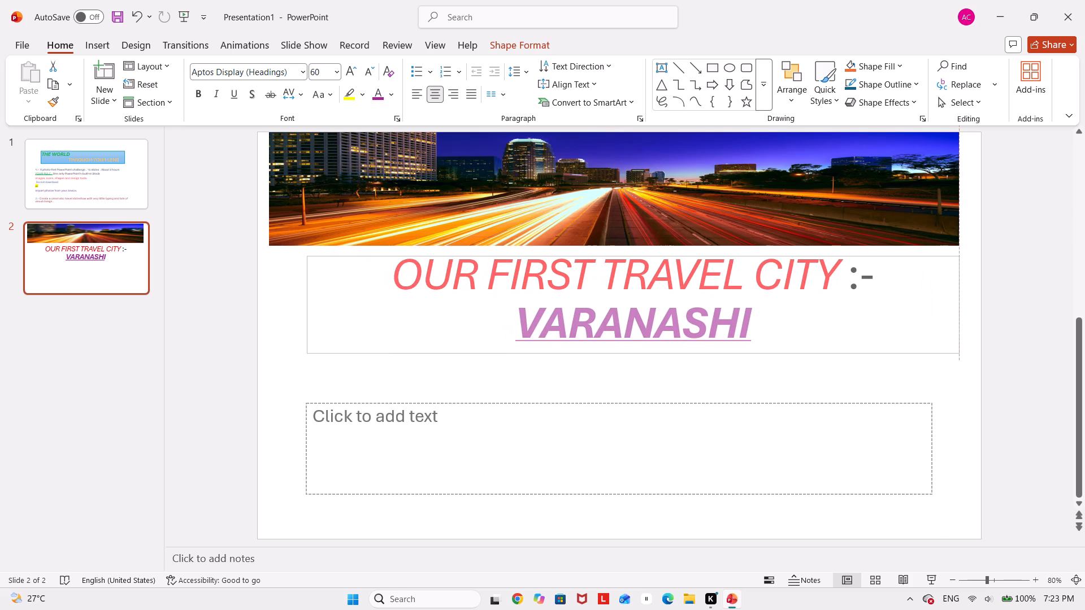
{"action": "left_click_drag", "start_coordinate": [961, 353], "coordinate": [963, 347]}
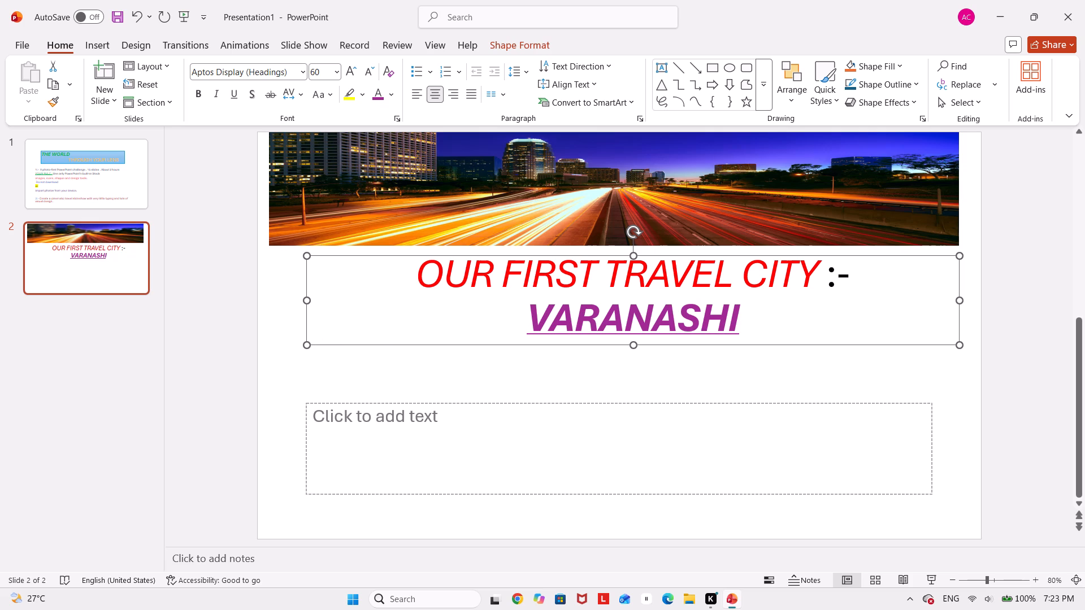
{"action": "left_click_drag", "start_coordinate": [309, 342], "coordinate": [274, 333]}
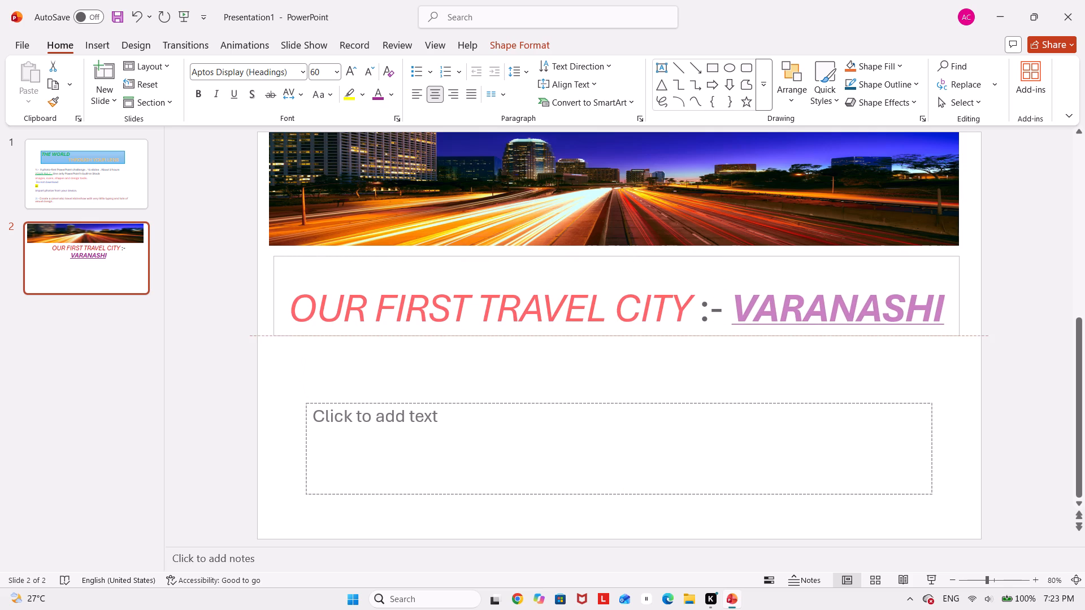
{"action": "left_click_drag", "start_coordinate": [274, 333], "coordinate": [299, 359]}
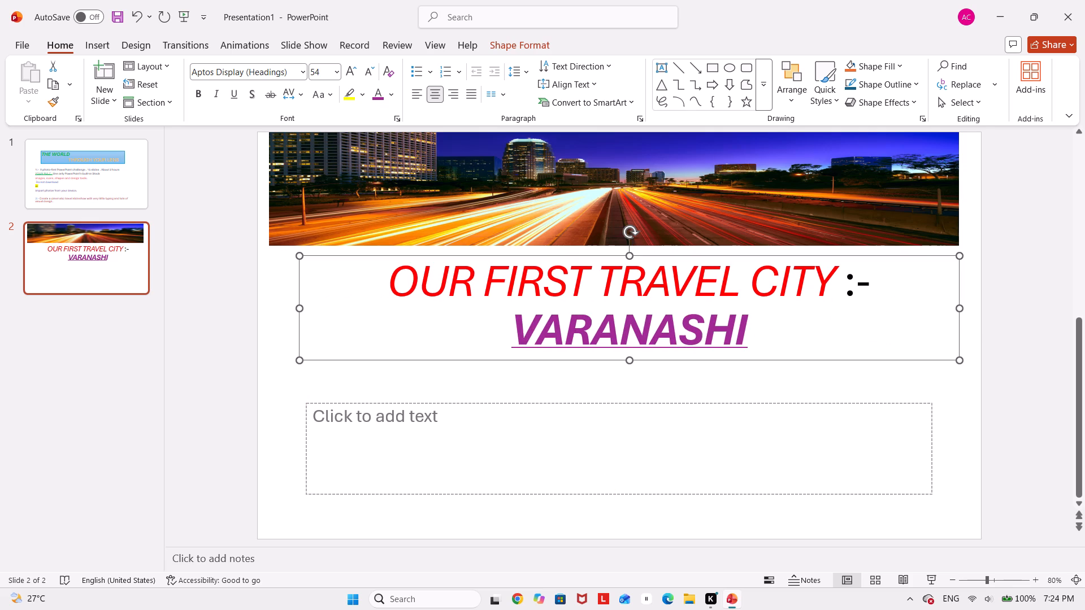
Nudge the title box up slightly so it sits closer beneath the highway banner.
{"action": "left_click", "coordinate": [633, 256]}
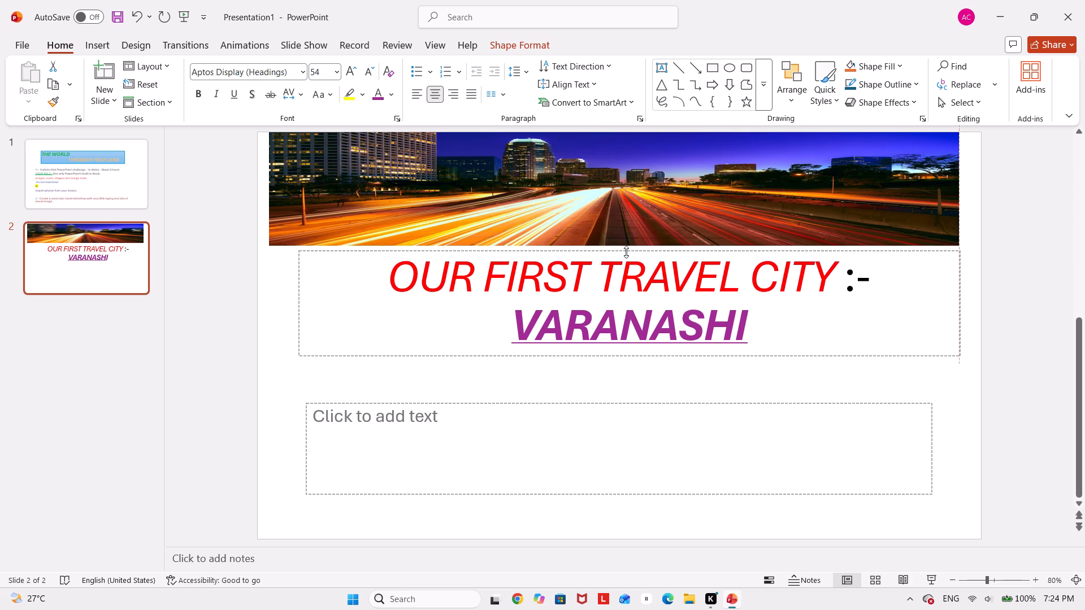
{"action": "left_click", "coordinate": [626, 252]}
Enlarge the text placeholder to start just below the title, match the banner's left and right edges, and end near the slide's bottom.
{"action": "left_click", "coordinate": [495, 430]}
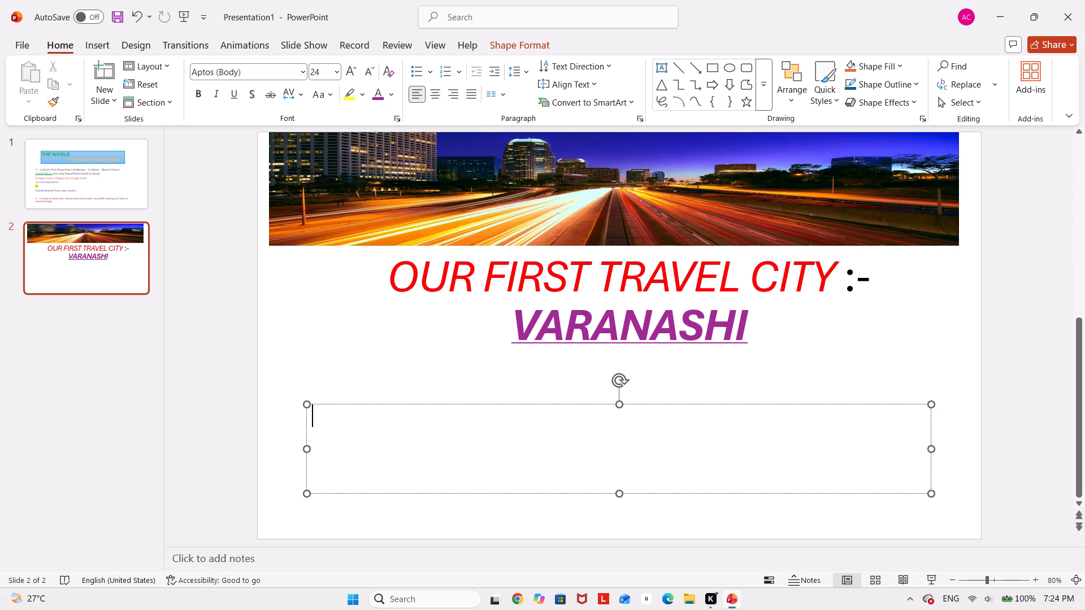
{"action": "left_click_drag", "start_coordinate": [623, 406], "coordinate": [633, 387]}
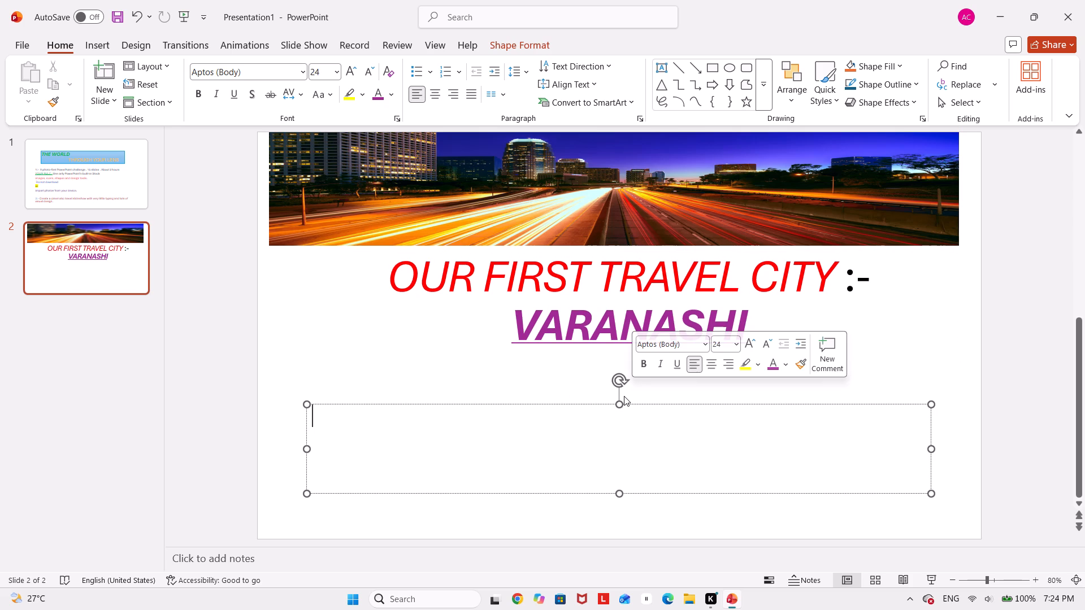
{"action": "left_click_drag", "start_coordinate": [621, 400], "coordinate": [624, 361]}
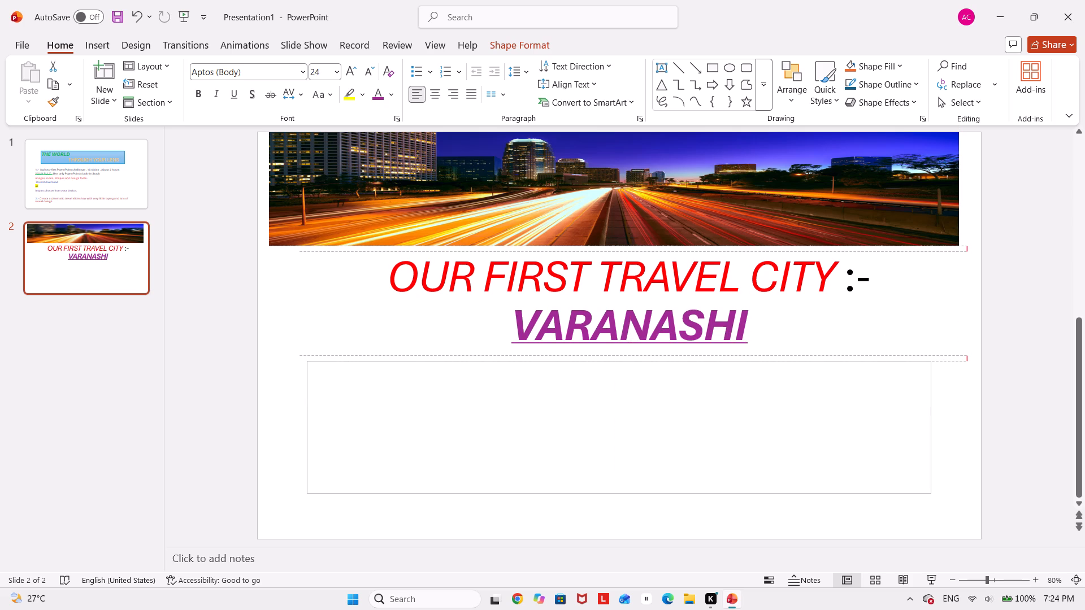
{"action": "left_click_drag", "start_coordinate": [624, 361], "coordinate": [624, 360]}
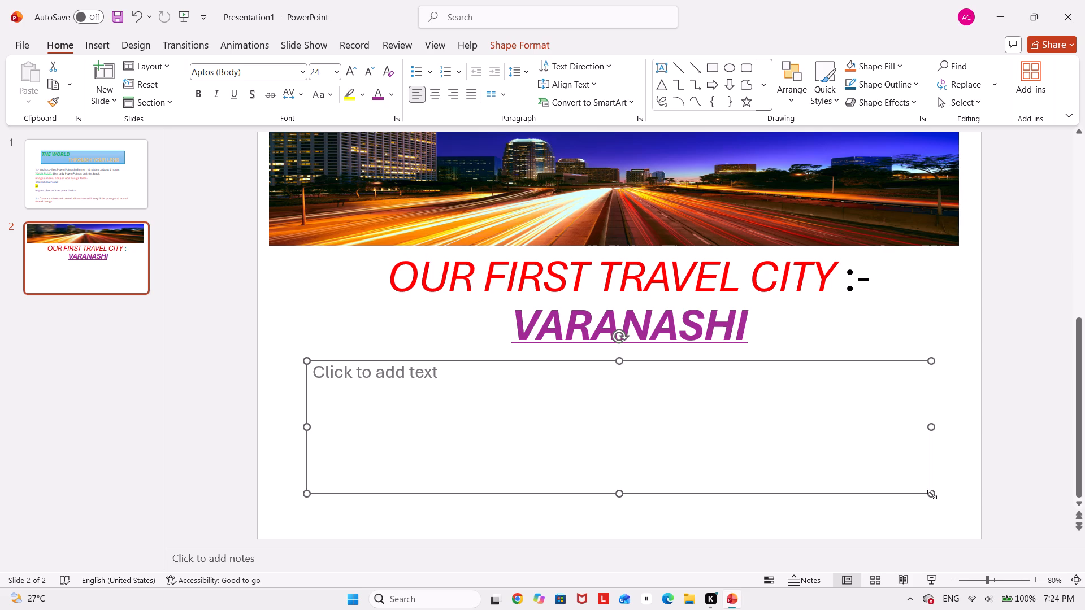
{"action": "left_click_drag", "start_coordinate": [932, 494], "coordinate": [951, 528]}
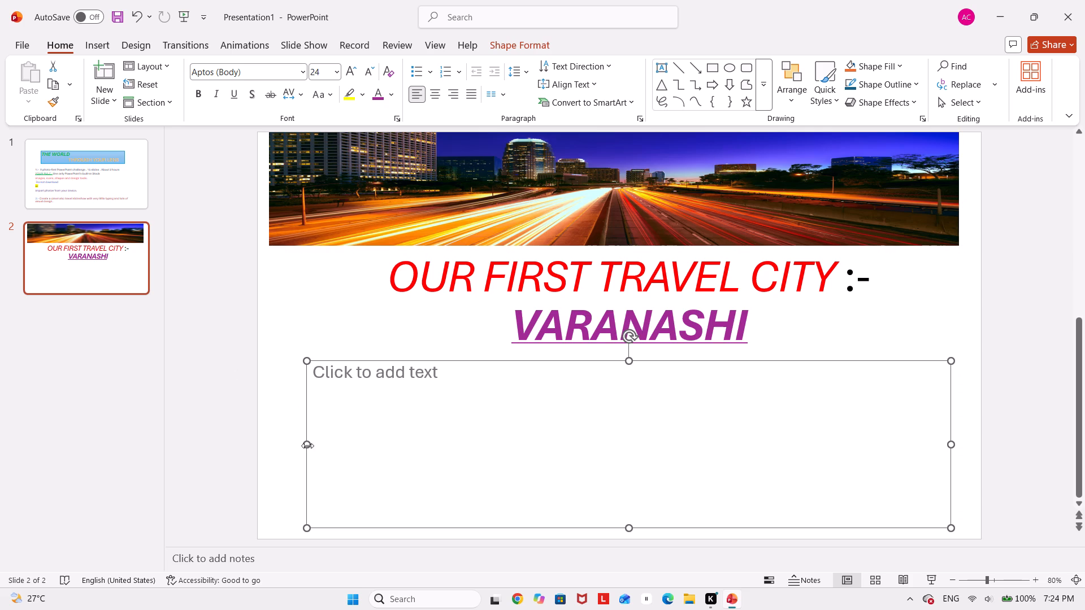
{"action": "left_click_drag", "start_coordinate": [307, 446], "coordinate": [269, 422]}
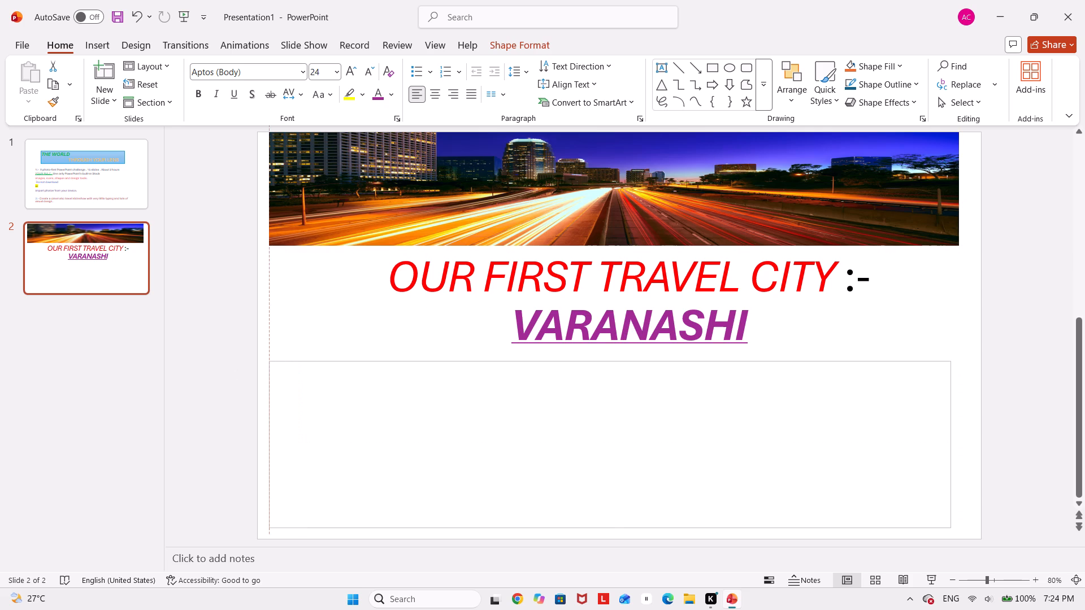
{"action": "left_click_drag", "start_coordinate": [269, 422], "coordinate": [269, 422]}
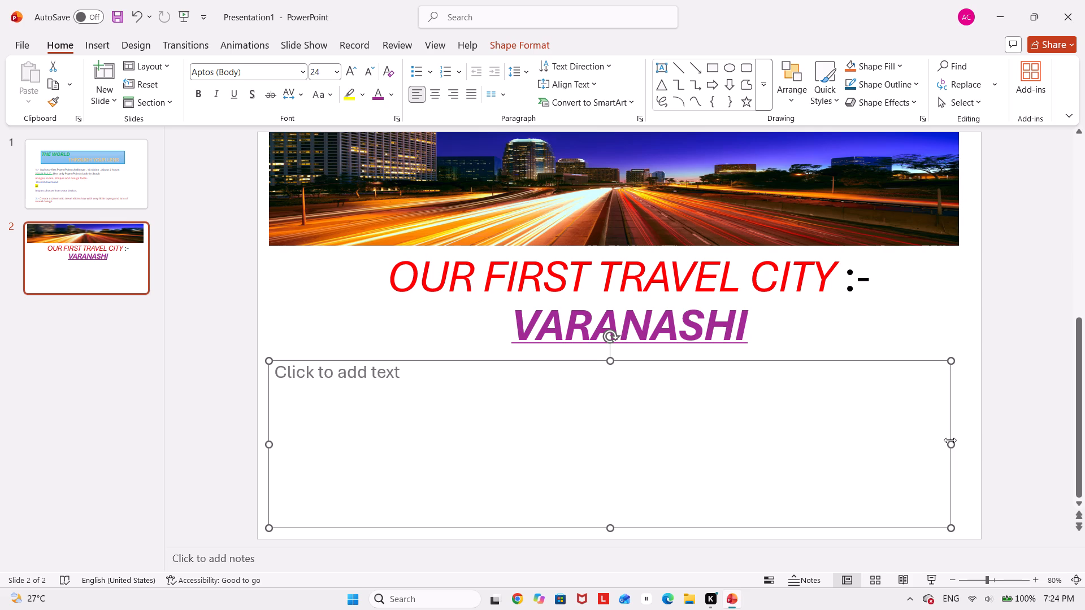
{"action": "left_click_drag", "start_coordinate": [950, 440], "coordinate": [963, 444]}
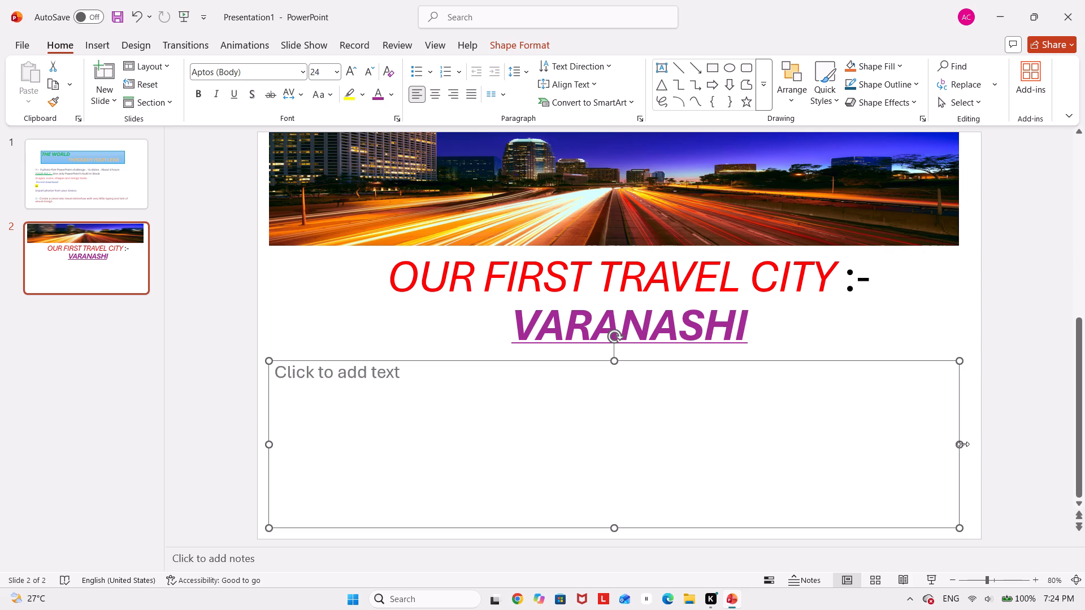
Enter "Varanasi – The Eternal City of India." as the first line of the text placeholder.
{"action": "left_click", "coordinate": [338, 372]}
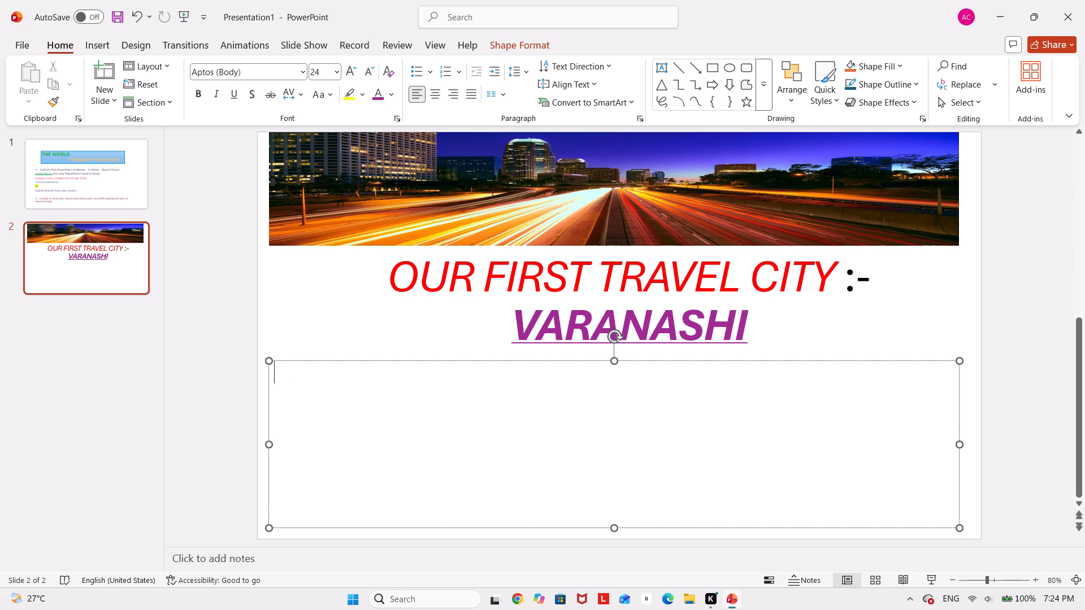
{"action": "key", "text": "shift+v"}
{"action": "type", "text": "aranasi"}
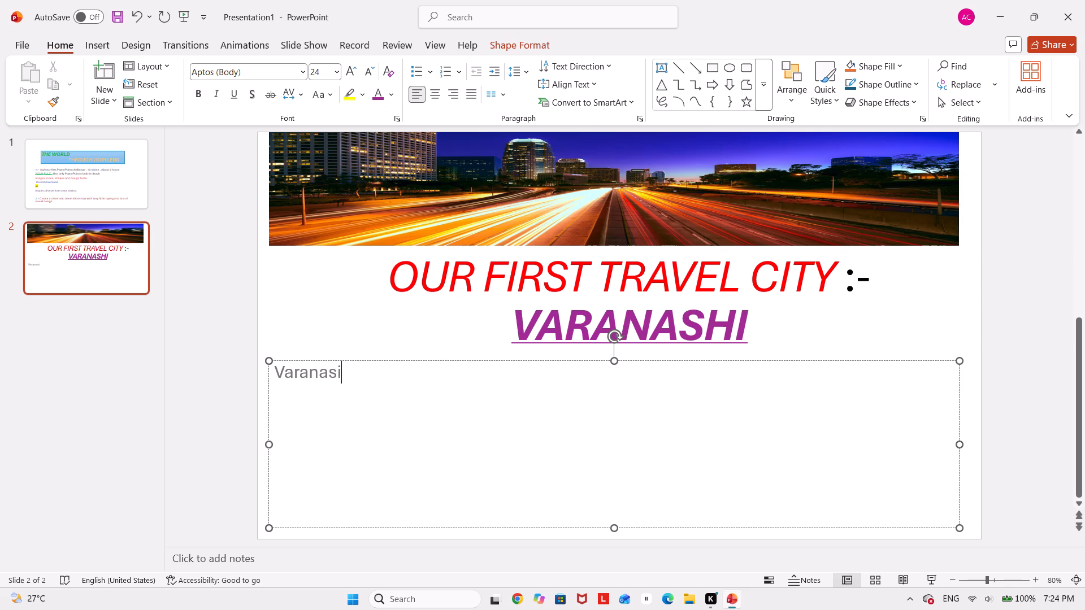
{"action": "key", "text": "space"}
{"action": "type", "text": "-"}
{"action": "key", "text": "space"}
{"action": "type", "text": "The"}
{"action": "key", "text": "space"}
{"action": "key", "text": "shift+e"}
{"action": "type", "text": "ternal"}
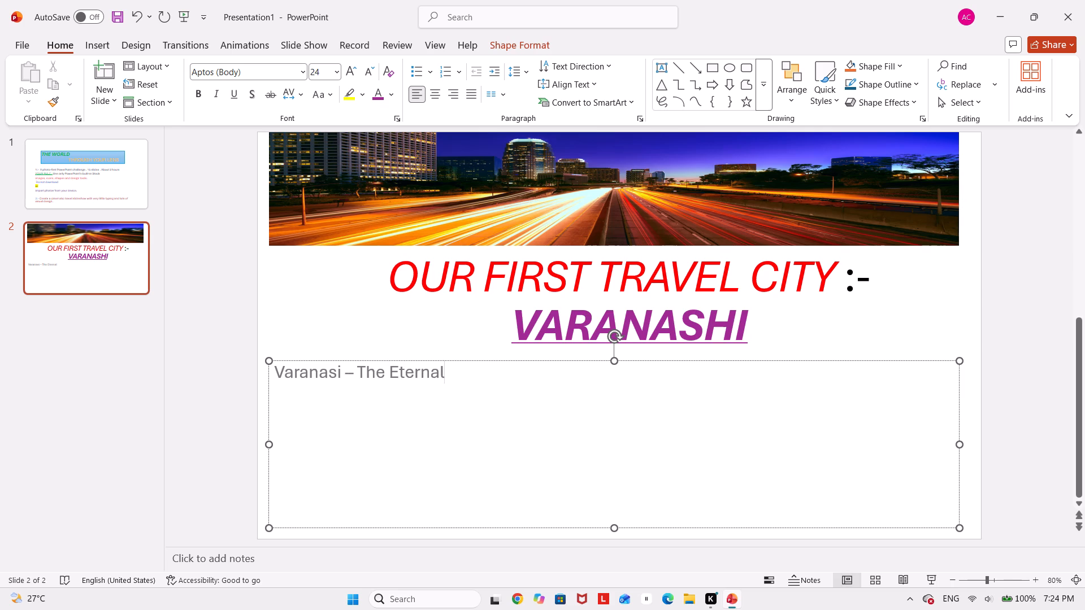
{"action": "key", "text": "space"}
{"action": "type", "text": "City of"}
{"action": "key", "text": "space"}
{"action": "type", "text": "Indaia"}
{"action": "key", "text": "BackSpace"}
{"action": "key", "text": "BackSpace"}
{"action": "key", "text": "BackSpace"}
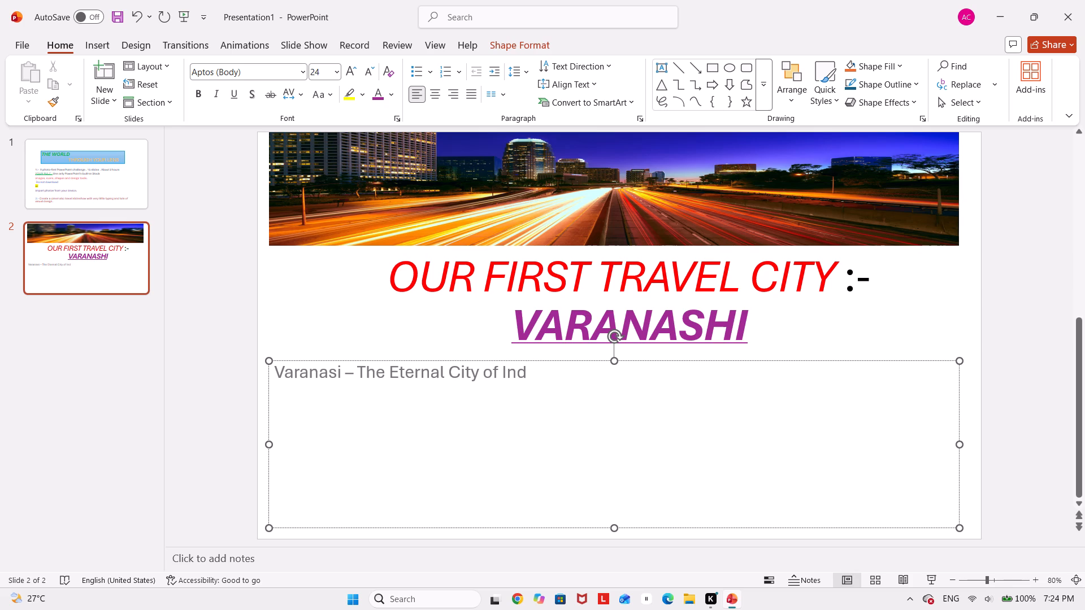
{"action": "type", "text": "ia"}
{"action": "key", "text": "space"}
{"action": "key", "text": "BackSpace"}
{"action": "type", "text": "."}
{"action": "key", "text": "space"}
Color the "Varanasi – The Eternal City of India." line standard green.
{"action": "left_click_drag", "start_coordinate": [555, 374], "coordinate": [297, 377]}
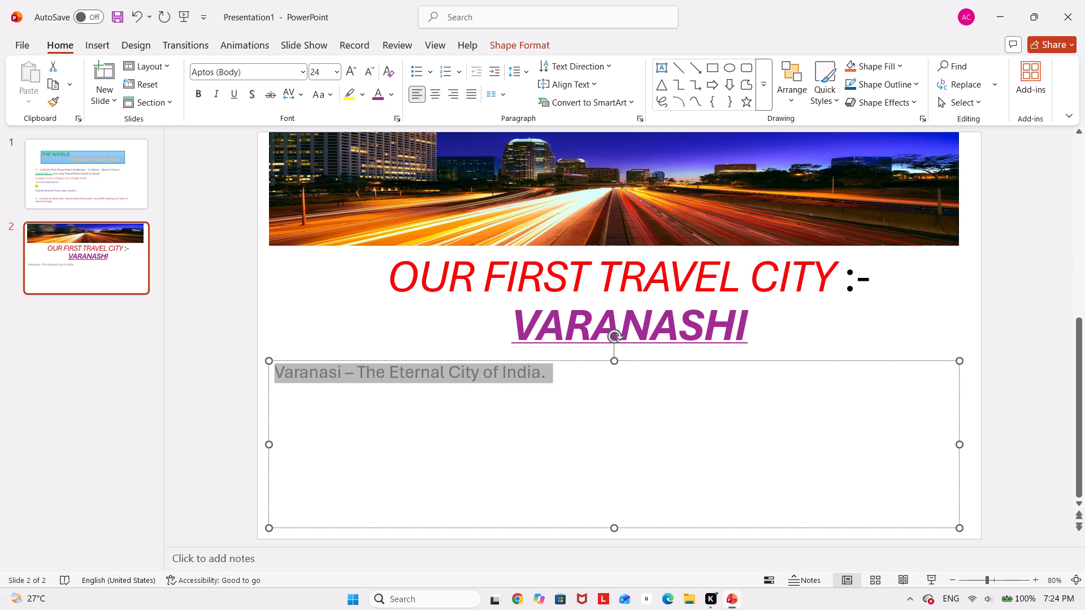
{"action": "left_click_drag", "start_coordinate": [297, 377], "coordinate": [450, 178]}
{"action": "right_click", "coordinate": [297, 376]}
{"action": "left_click", "coordinate": [455, 178]}
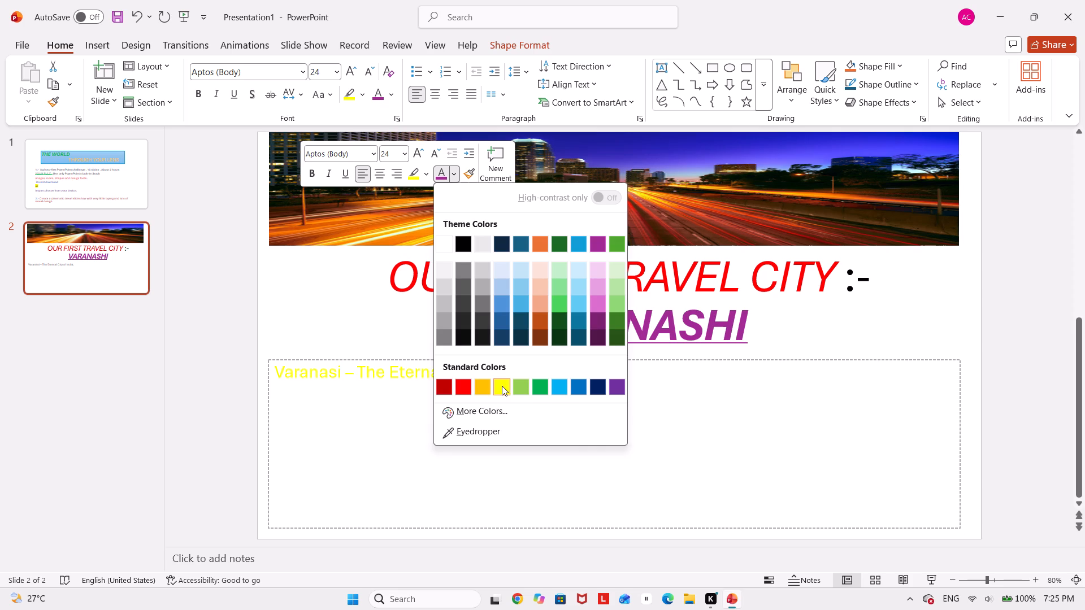
{"action": "left_click", "coordinate": [535, 386]}
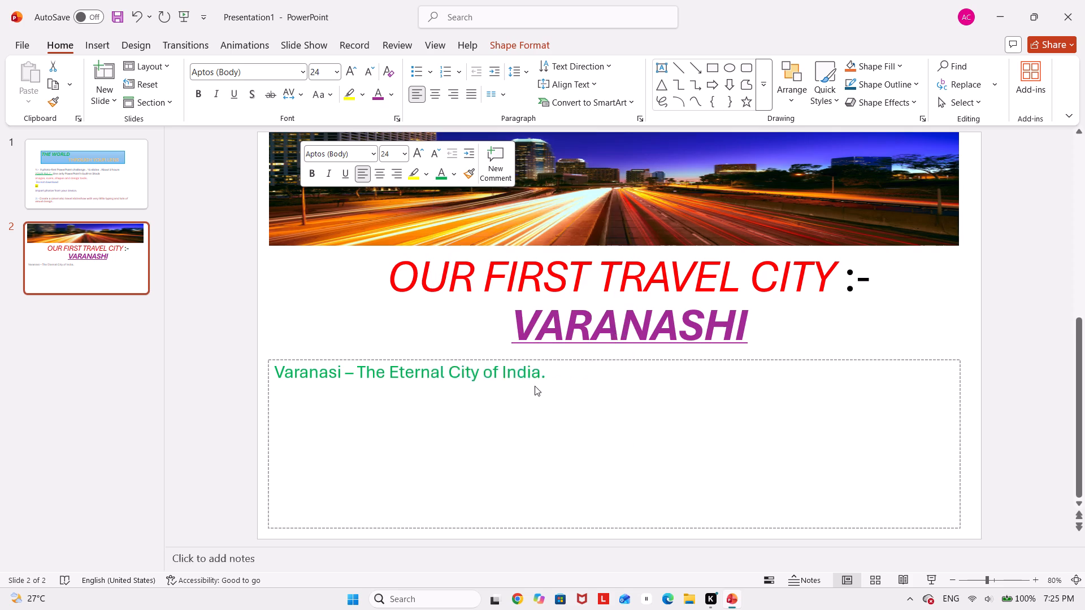
{"action": "left_click", "coordinate": [315, 388]}
{"action": "left_click", "coordinate": [271, 371]}
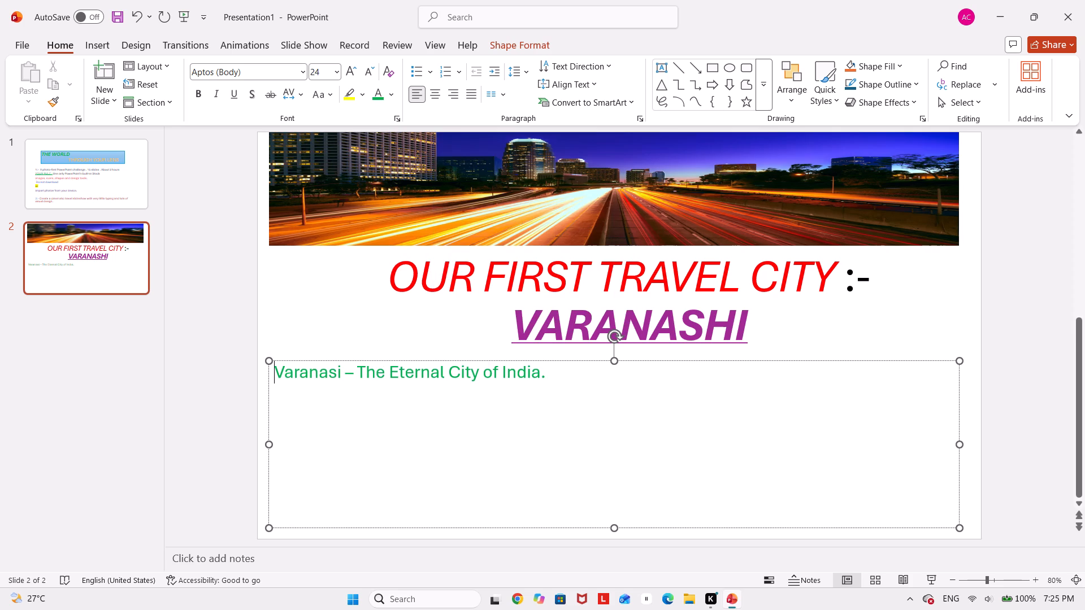
{"action": "left_click", "coordinate": [331, 405]}
Center the "Varanasi – The Eternal City of India." line within the text placeholder.
{"action": "left_click_drag", "start_coordinate": [274, 376], "coordinate": [546, 382]}
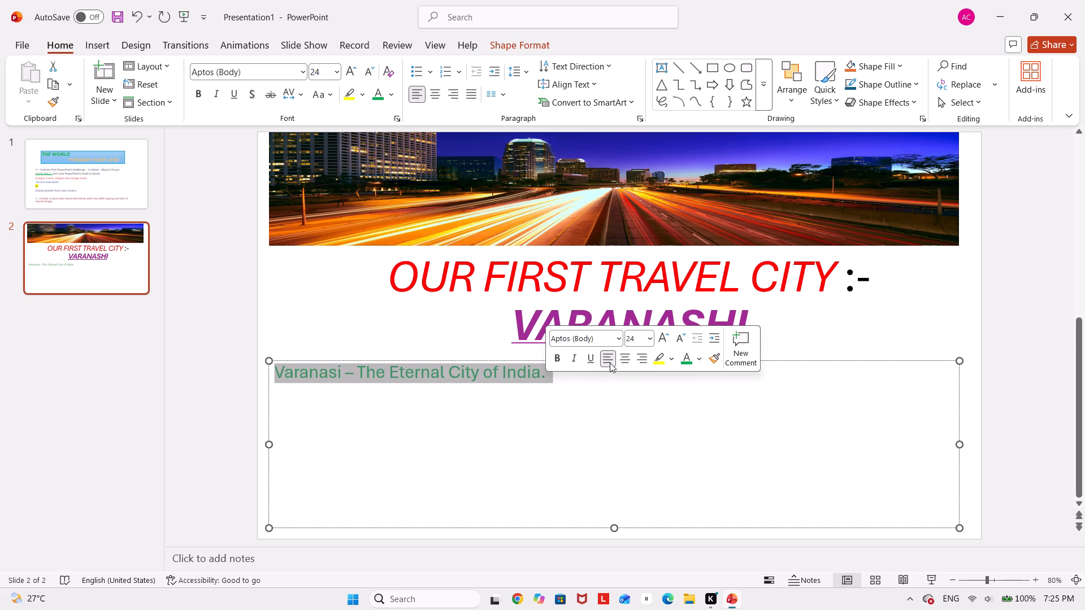
{"action": "left_click", "coordinate": [628, 364]}
{"action": "left_click", "coordinate": [604, 415]}
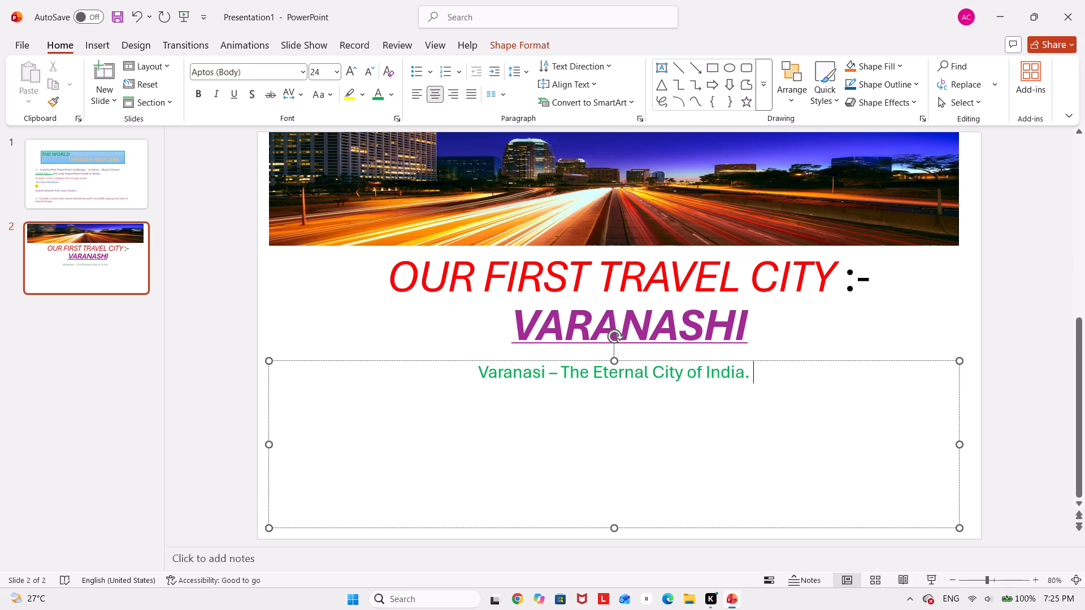
{"action": "left_click", "coordinate": [281, 396]}
{"action": "left_click", "coordinate": [281, 396]}
Add a second line reading "1:- Introduction" below the Varanasi tagline.
{"action": "left_click", "coordinate": [790, 378]}
{"action": "key", "text": "Return"}
{"action": "key", "text": "shift+exclam"}
{"action": "key", "text": "BackSpace"}
{"action": "key", "text": "1"}
{"action": "type", "text": ":-"}
{"action": "key", "text": "BackSpace"}
{"action": "key", "text": "shift+greater"}
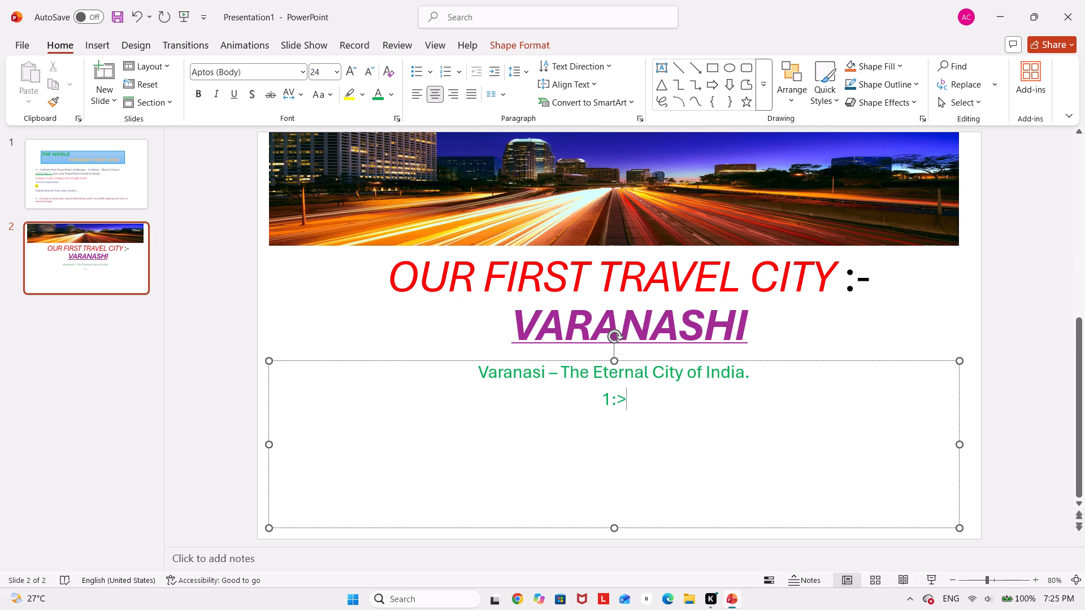
{"action": "key", "text": "BackSpace"}
{"action": "key", "text": "BackSpace"}
{"action": "key", "text": "shift+greater"}
{"action": "key", "text": "space"}
{"action": "key", "text": "BackSpace"}
{"action": "key", "text": "BackSpace"}
{"action": "type", "text": ":-"}
{"action": "key", "text": "space"}
{"action": "type", "text": "Introduction"}
{"action": "key", "text": "space"}
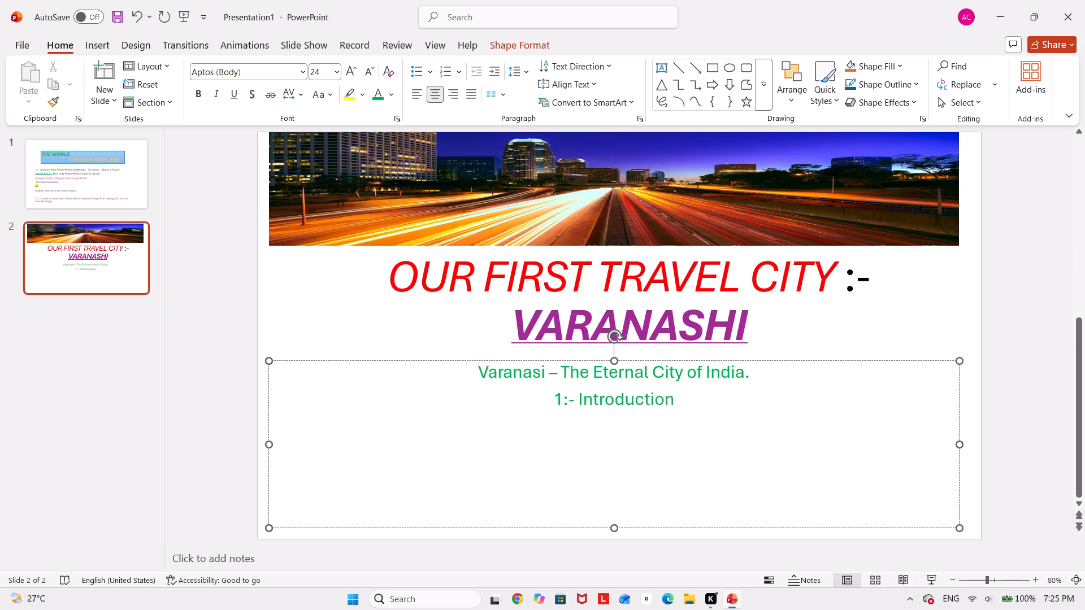
Continue the "1:- Introduction" line with "- Varanasi is one of the world's oldest continuously inhabited cities,".
{"action": "key", "text": "minus"}
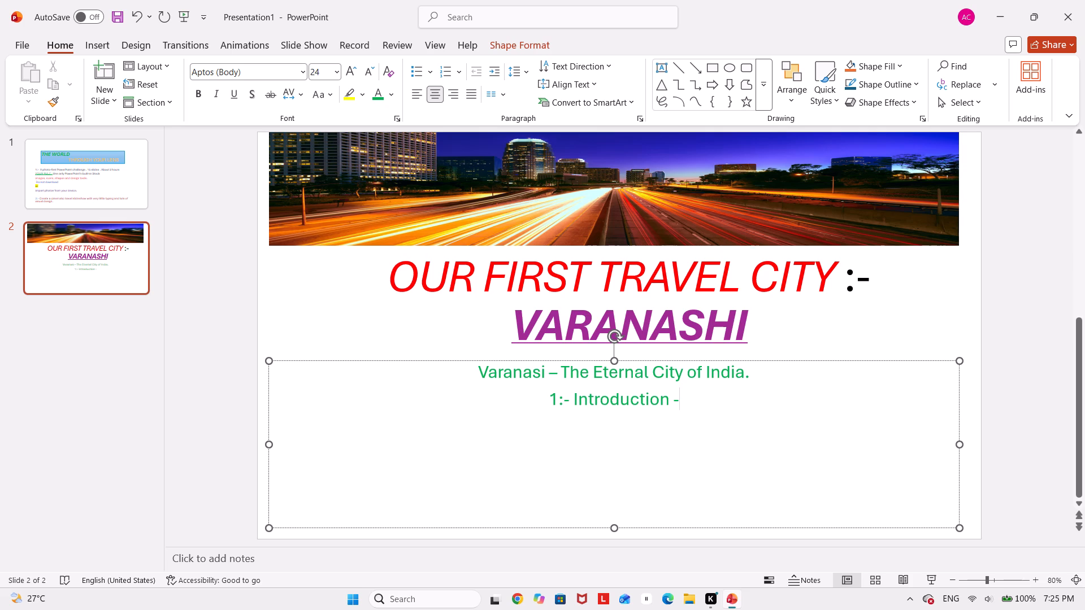
{"action": "key", "text": "space"}
{"action": "type", "text": "Vara"}
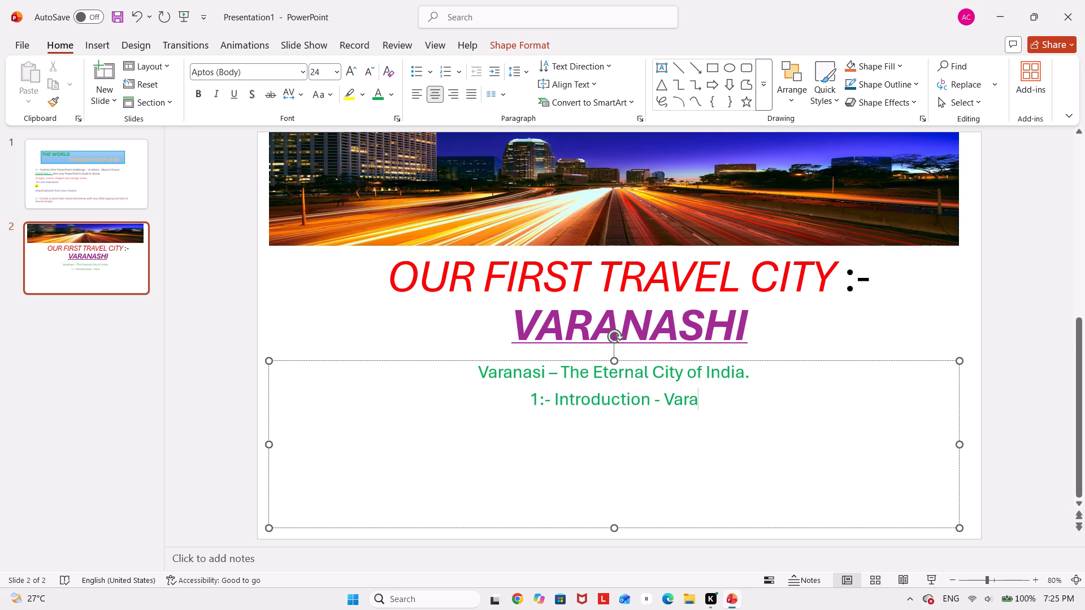
{"action": "key", "text": "n"}
{"action": "type", "text": "asi"}
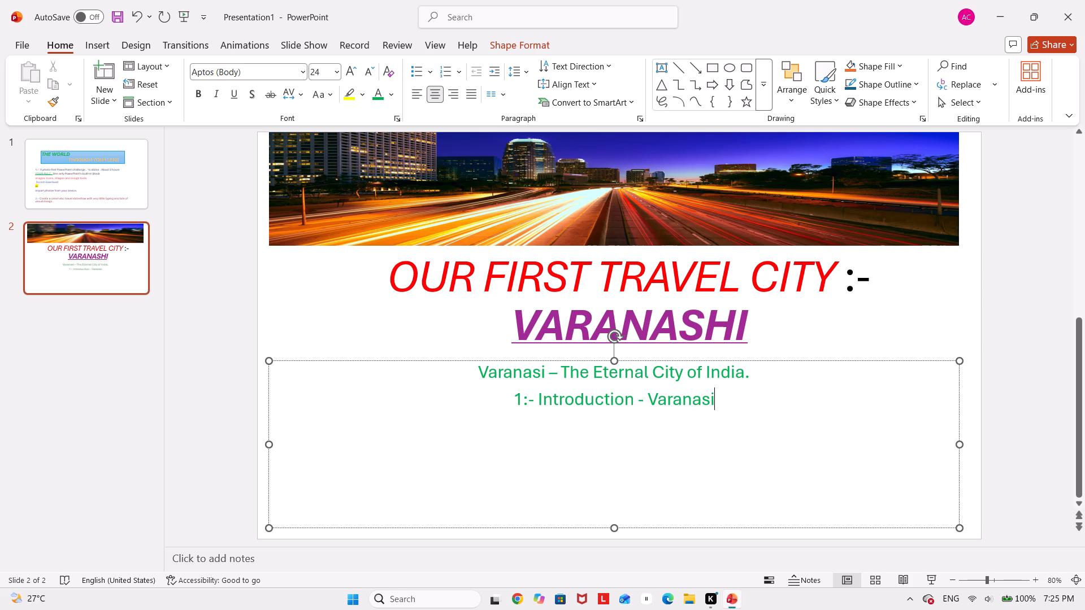
{"action": "key", "text": "space"}
{"action": "type", "text": "is one of the"}
{"action": "key", "text": "space"}
{"action": "type", "text": "world"}
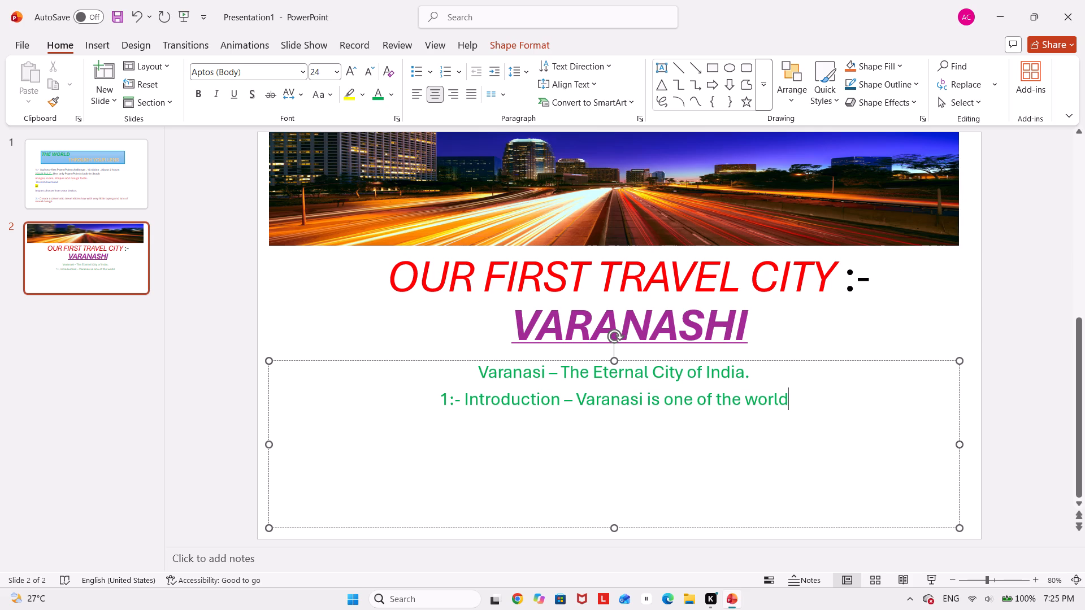
{"action": "type", "text": "'s"}
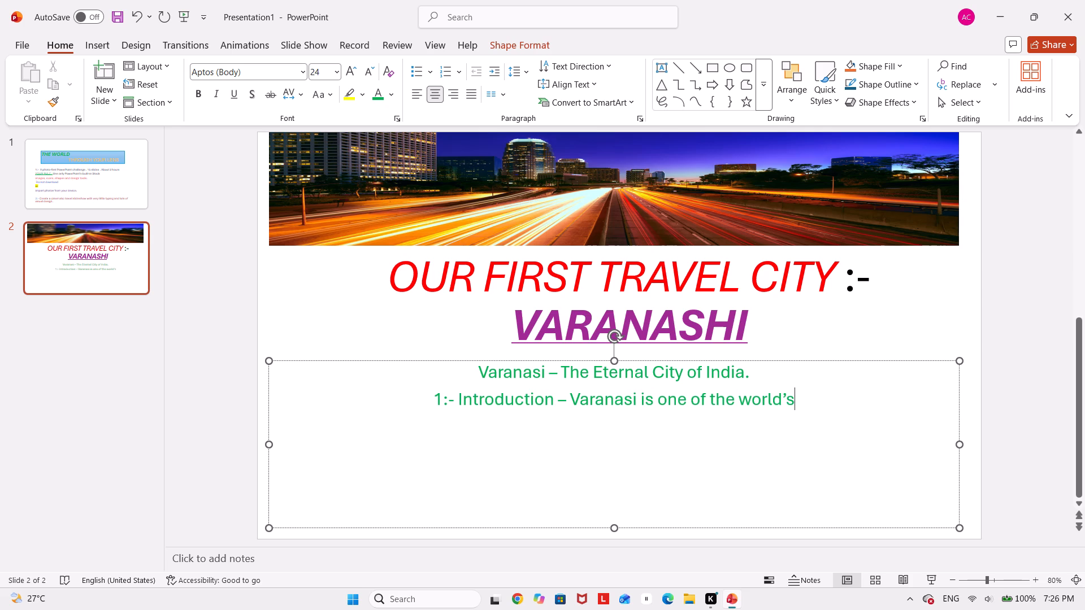
{"action": "key", "text": "space"}
{"action": "type", "text": "oldest con"}
{"action": "type", "text": "tio"}
{"action": "key", "text": "BackSpace"}
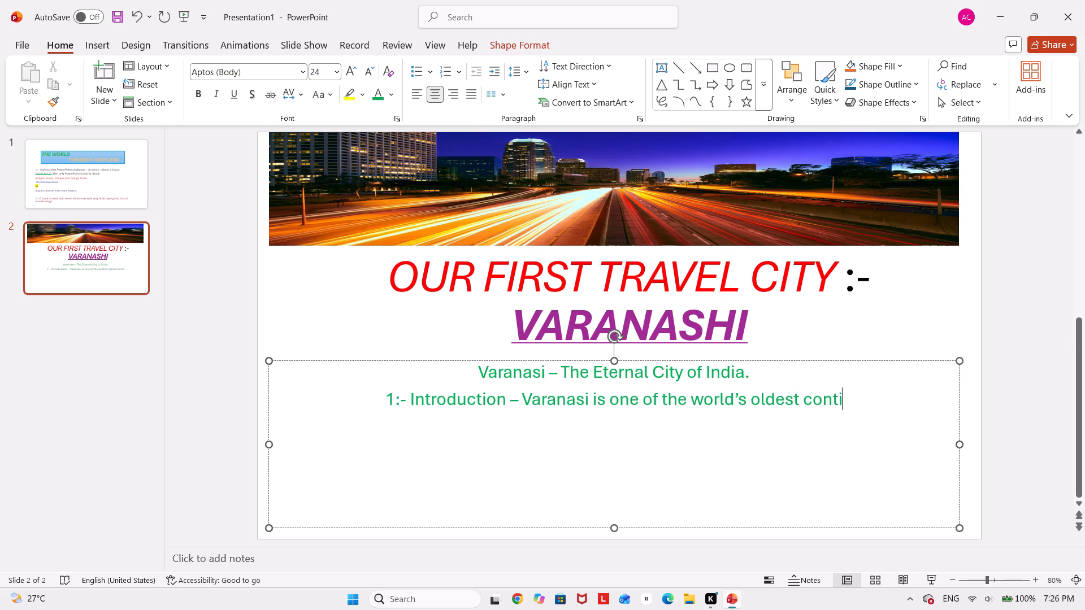
{"action": "type", "text": "nu"}
{"action": "type", "text": "ously"}
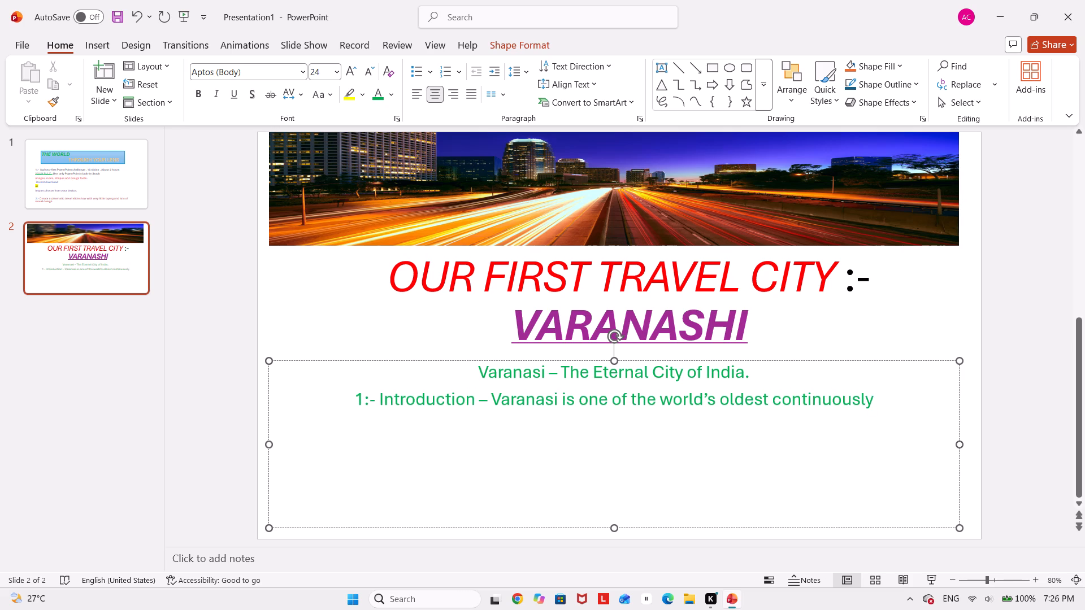
{"action": "key", "text": "space"}
{"action": "key", "text": "i"}
{"action": "type", "text": "nhabi"}
{"action": "type", "text": "ted cities"}
{"action": "key", "text": "comma"}
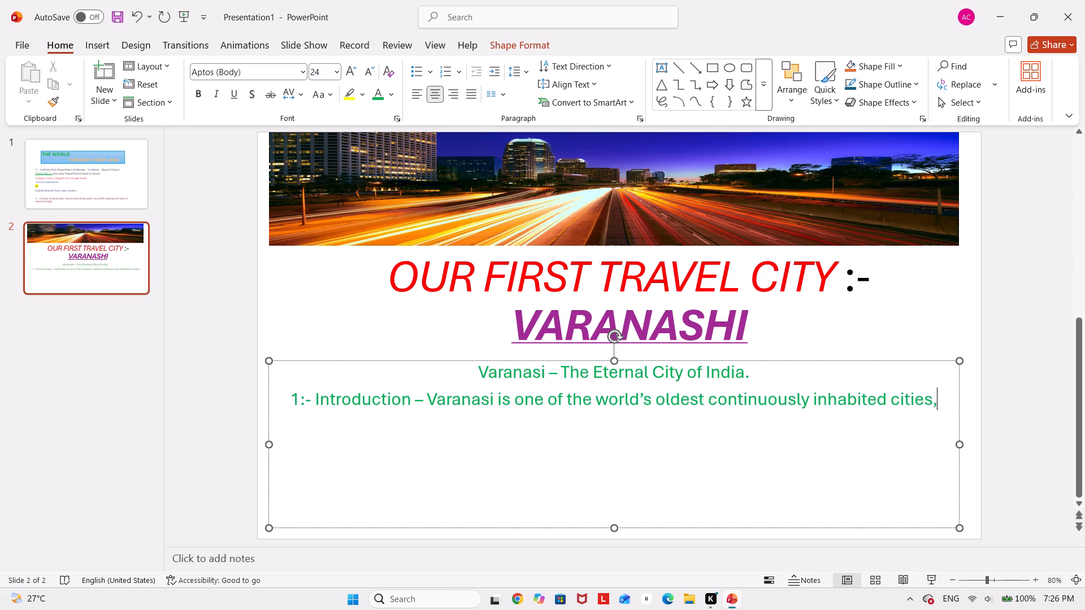
Complete the introduction sentence with "located in Uttar Pradesh, India.".
{"action": "key", "text": "space"}
{"action": "type", "text": "located"}
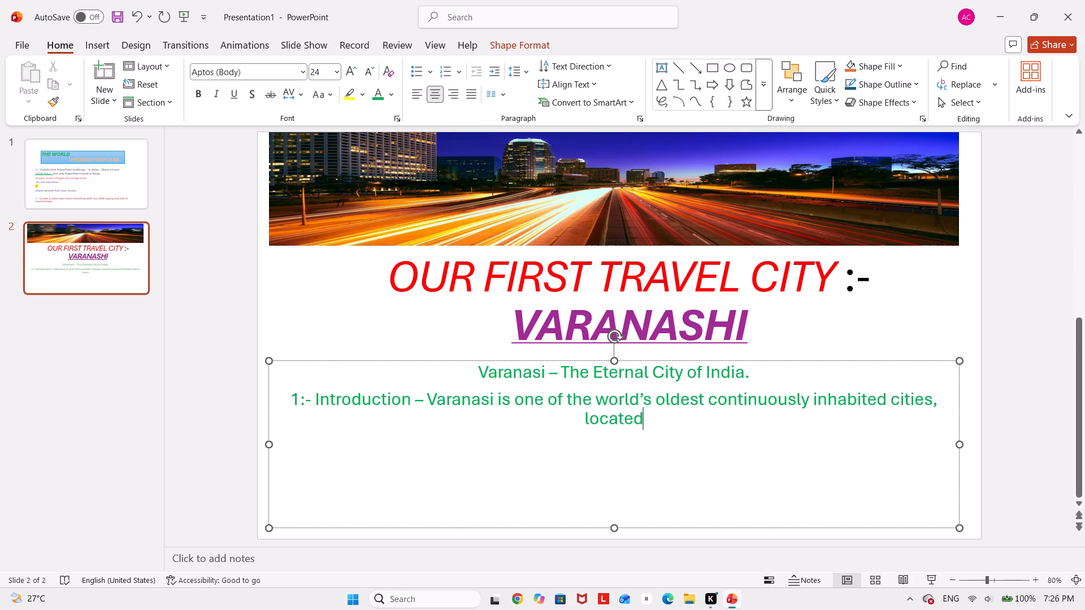
{"action": "key", "text": "space"}
{"action": "type", "text": "in U"}
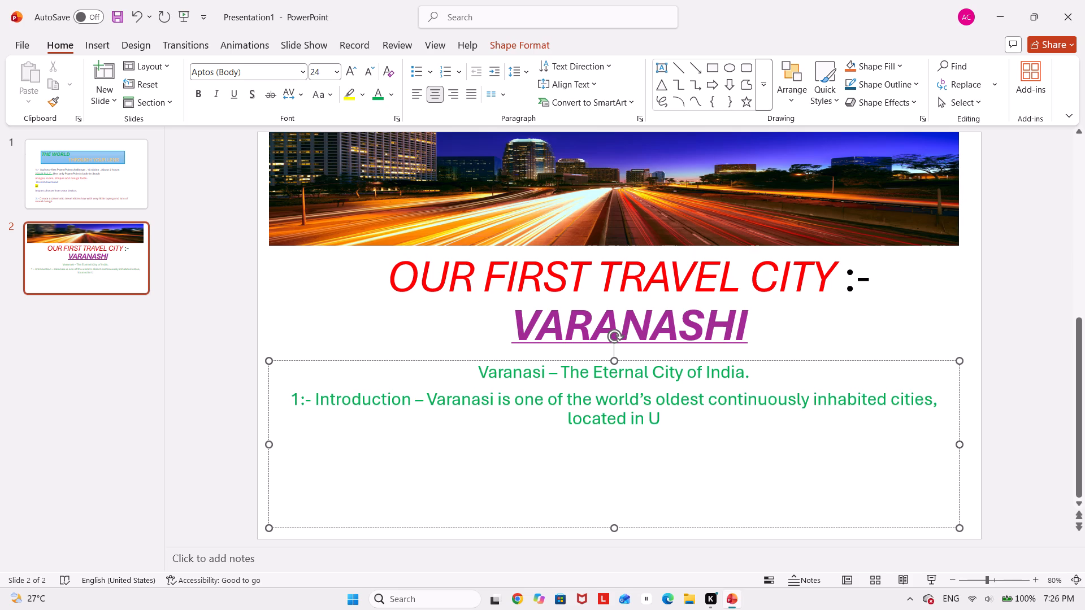
{"action": "type", "text": "ttar"}
{"action": "key", "text": "space"}
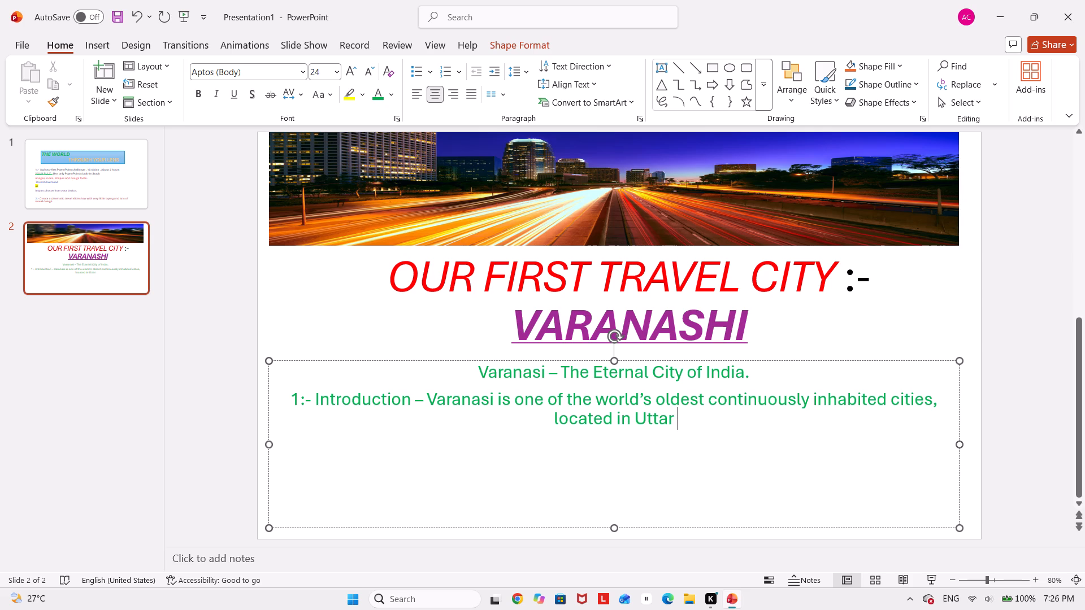
{"action": "type", "text": "Prades"}
{"action": "key", "text": "h"}
{"action": "key", "text": "period"}
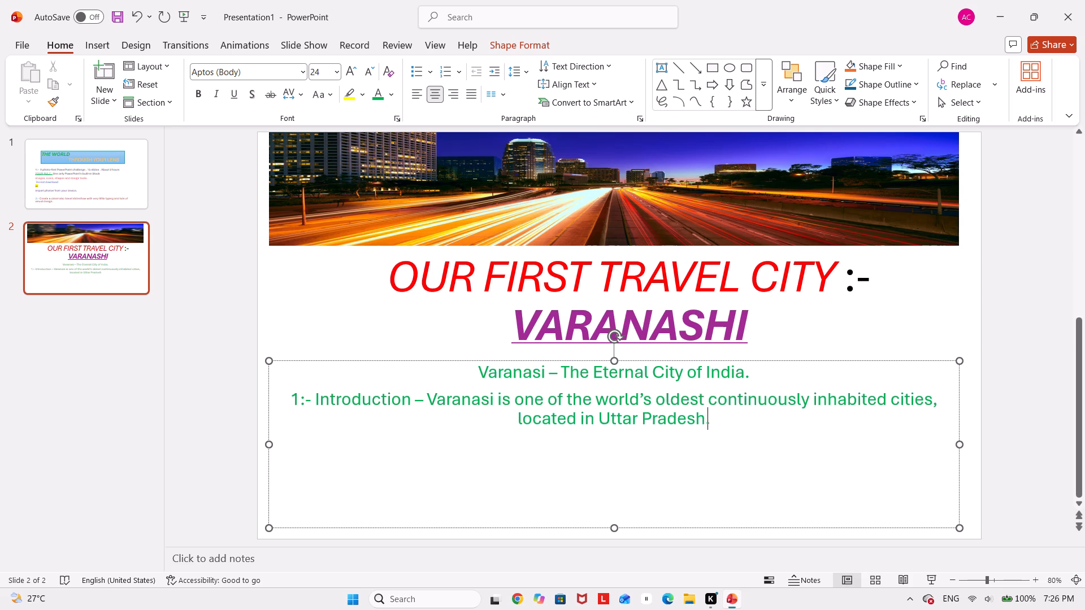
{"action": "key", "text": "BackSpace"}
{"action": "type", "text": ", India"}
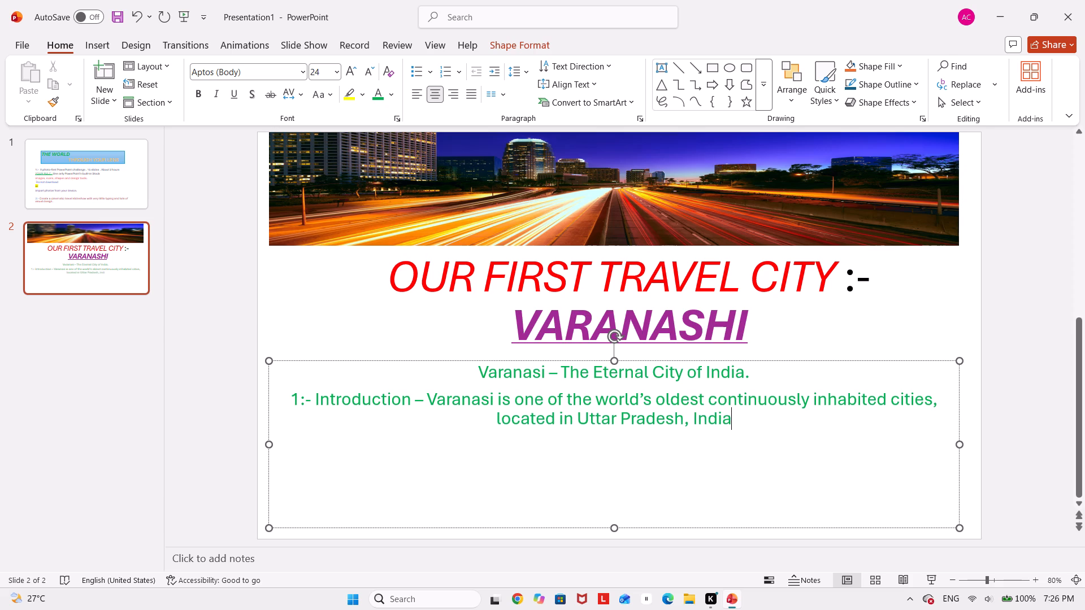
{"action": "key", "text": "period"}
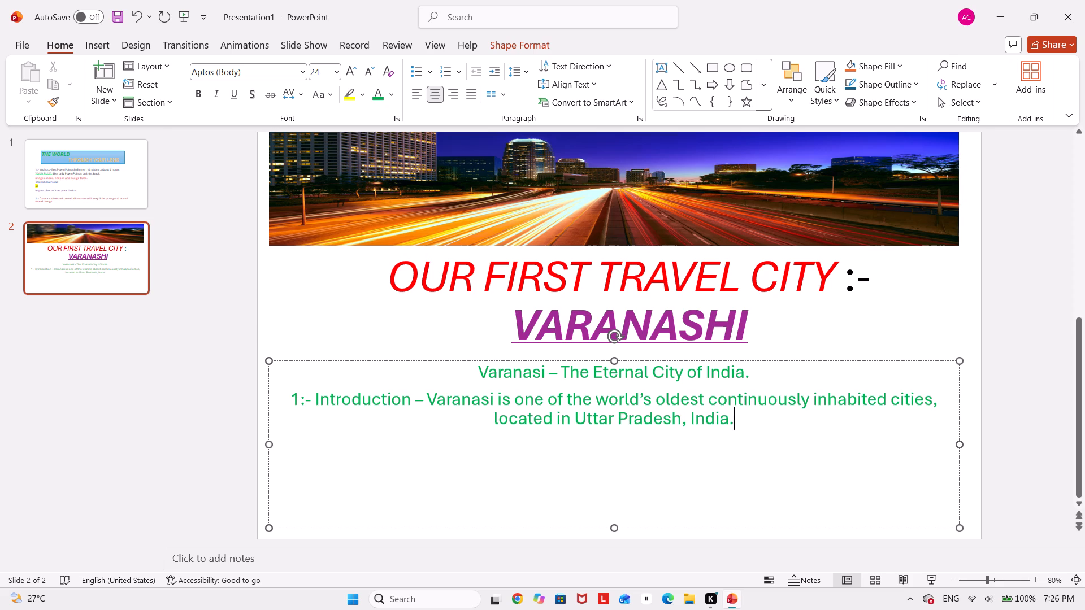
Color the introduction sentence after "1:- Introduction –", from "Varanasi is one" through "India.", standard red.
{"action": "left_click_drag", "start_coordinate": [748, 471], "coordinate": [755, 455]}
{"action": "left_click_drag", "start_coordinate": [758, 423], "coordinate": [433, 394]}
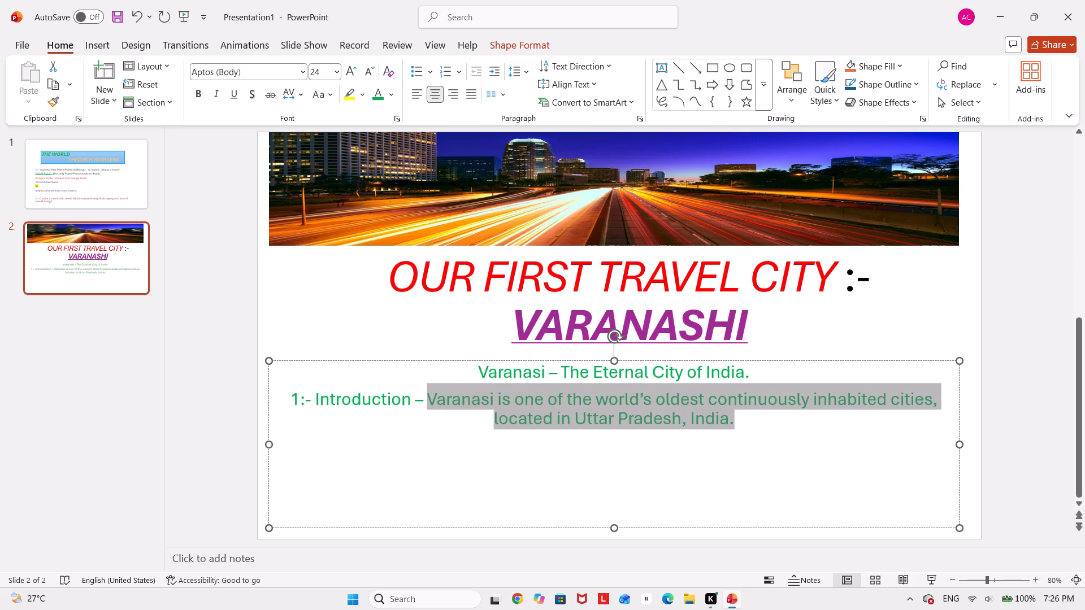
{"action": "left_click_drag", "start_coordinate": [433, 394], "coordinate": [423, 402]}
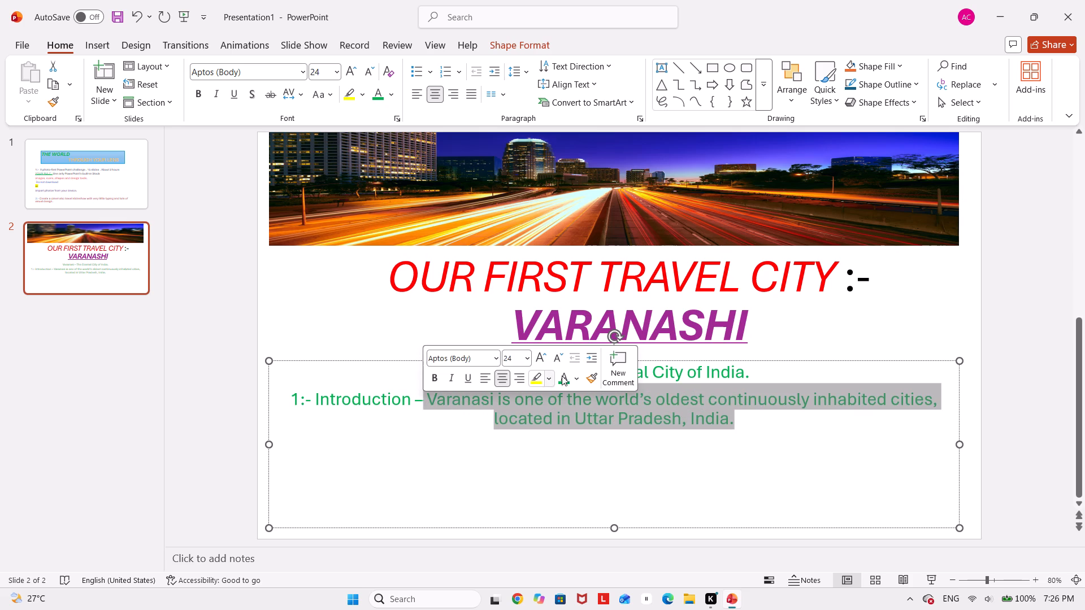
{"action": "left_click", "coordinate": [579, 378]}
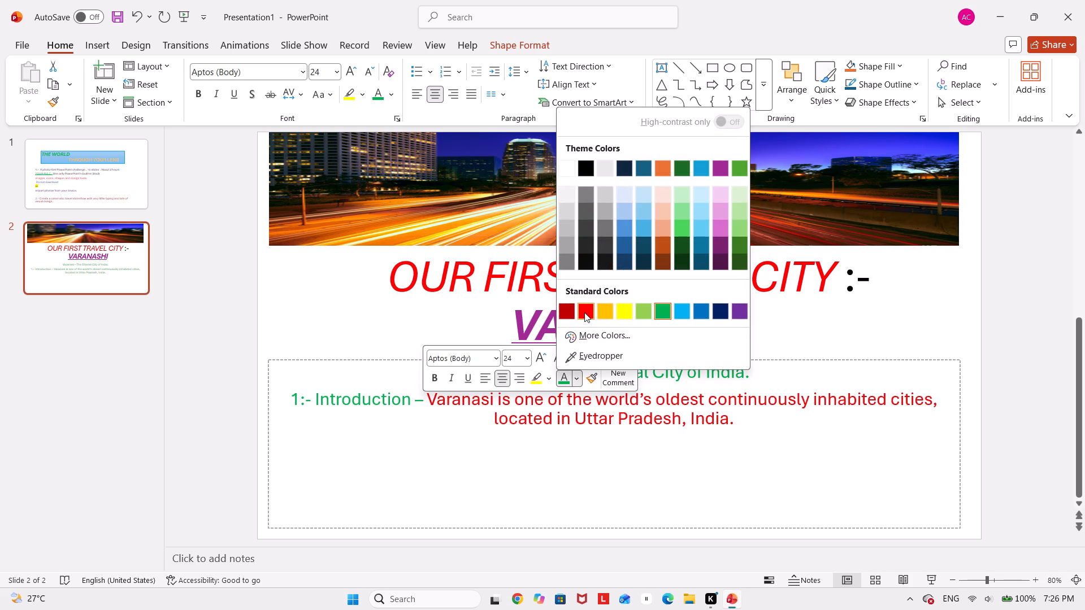
{"action": "left_click", "coordinate": [584, 312]}
{"action": "left_click", "coordinate": [437, 446]}
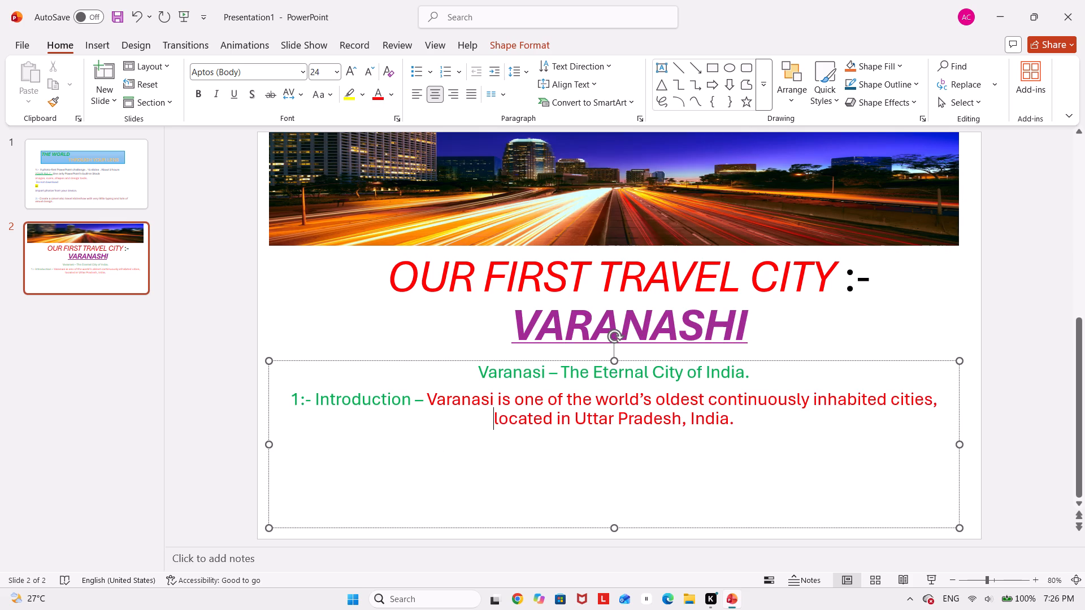
Start a new line below the introduction sentence reading "2:- River Ganga -".
{"action": "left_click", "coordinate": [759, 424]}
{"action": "key", "text": "Return"}
{"action": "key", "text": "shift+at"}
{"action": "key", "text": "BackSpace"}
{"action": "key", "text": "2"}
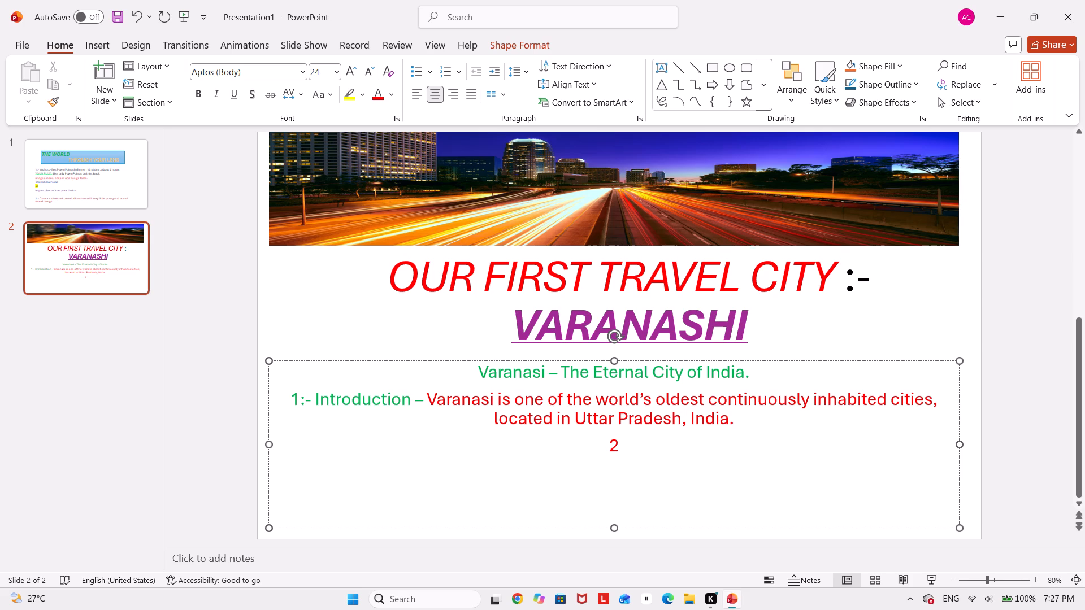
{"action": "key", "text": "shift+colon"}
{"action": "key", "text": "minus"}
{"action": "key", "text": "space"}
{"action": "type", "text": "Ri"}
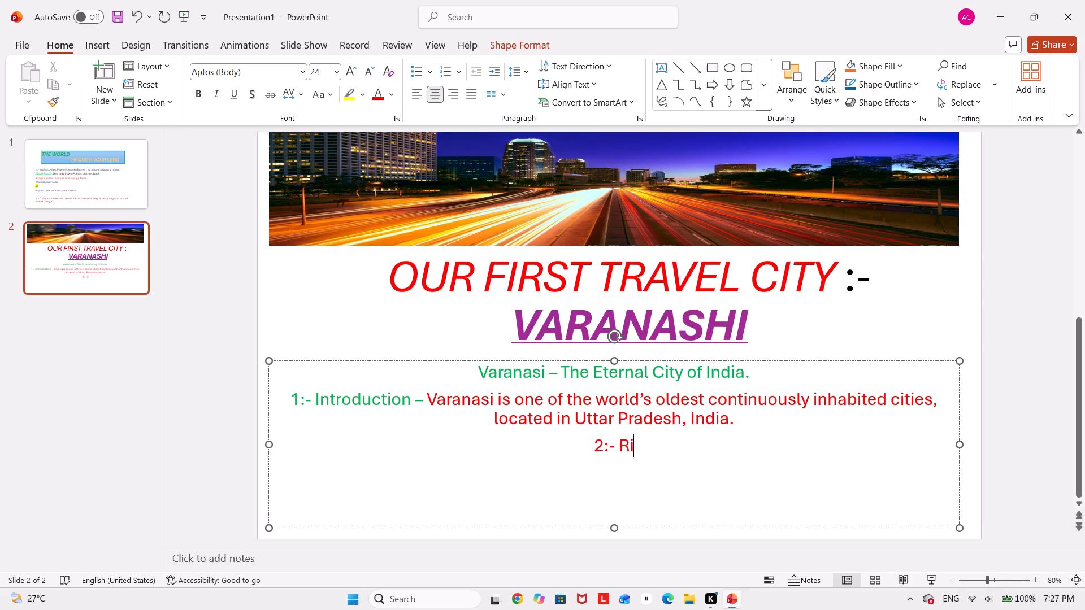
{"action": "type", "text": "ver"}
{"action": "key", "text": "space"}
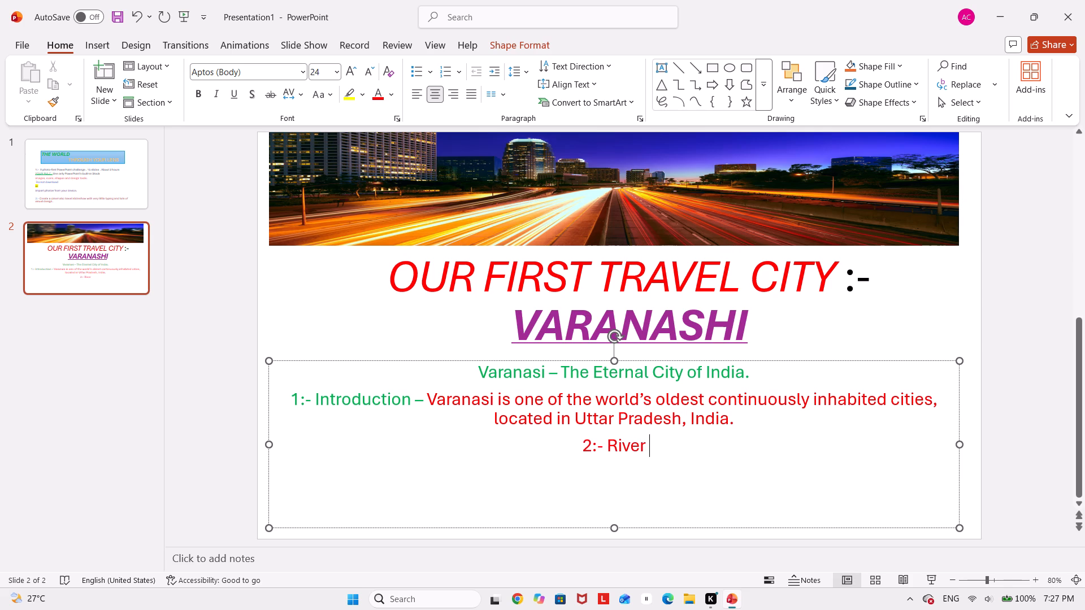
{"action": "type", "text": "gans"}
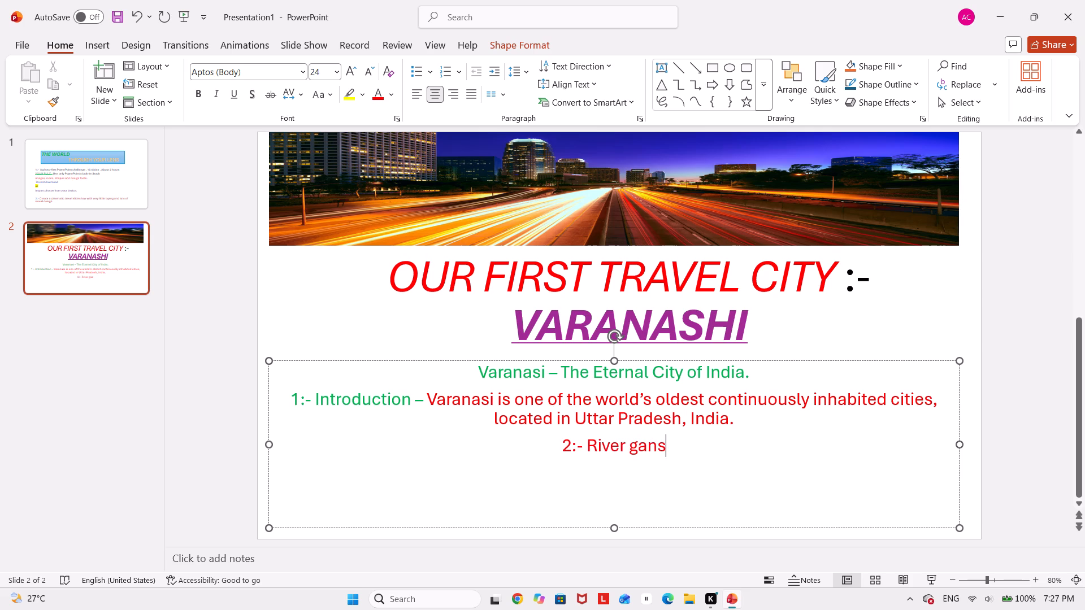
{"action": "key", "text": "BackSpace"}
{"action": "type", "text": "ga"}
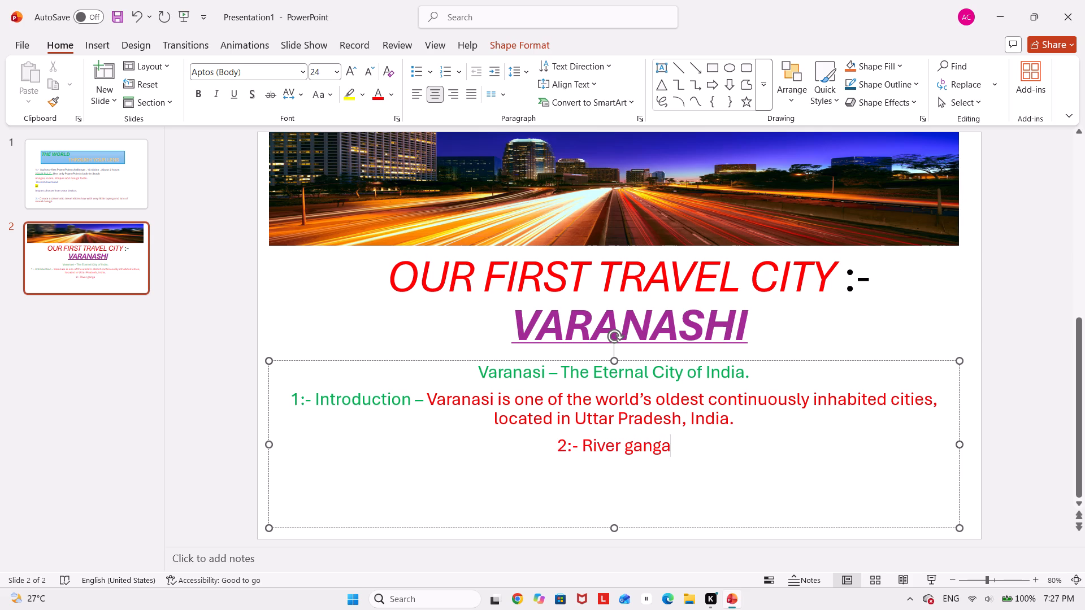
{"action": "key", "text": "BackSpace"}
{"action": "key", "text": "BackSpace"}
{"action": "key", "text": "BackSpace"}
{"action": "key", "text": "BackSpace"}
{"action": "key", "text": "BackSpace"}
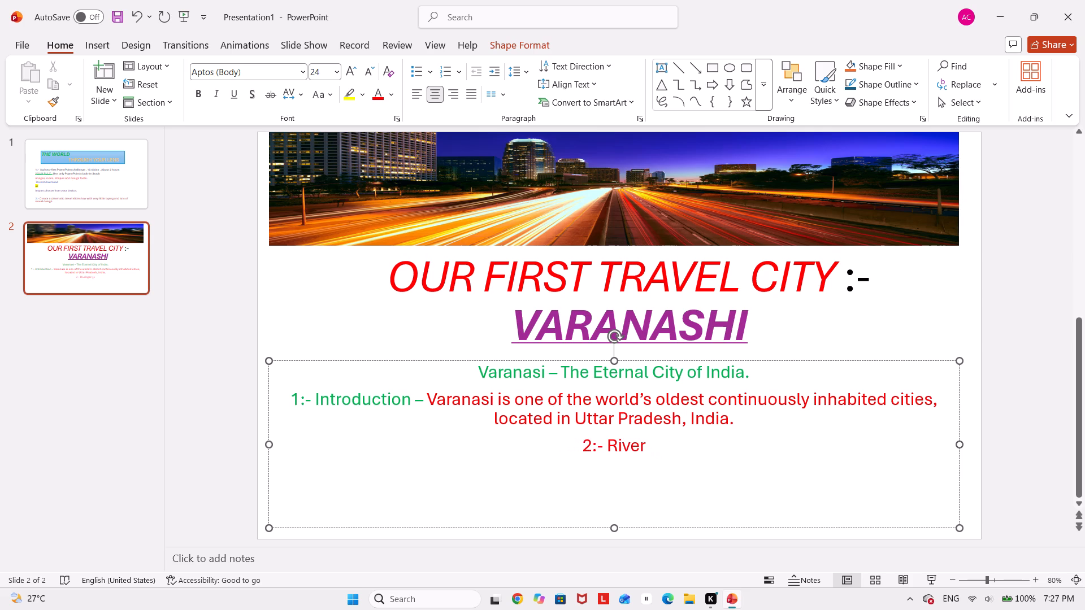
{"action": "key", "text": "shift+h"}
{"action": "key", "text": "shift+BackSpace"}
{"action": "type", "text": "Ganm"}
{"action": "key", "text": "BackSpace"}
{"action": "type", "text": "ga"}
{"action": "key", "text": "space"}
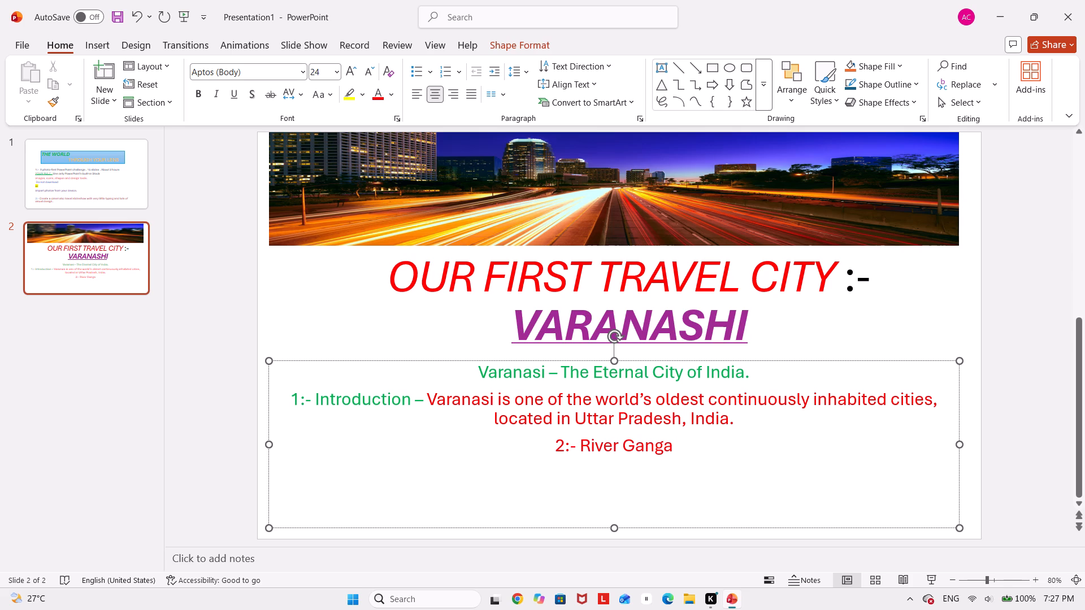
{"action": "type", "text": "-"}
{"action": "key", "text": "space"}
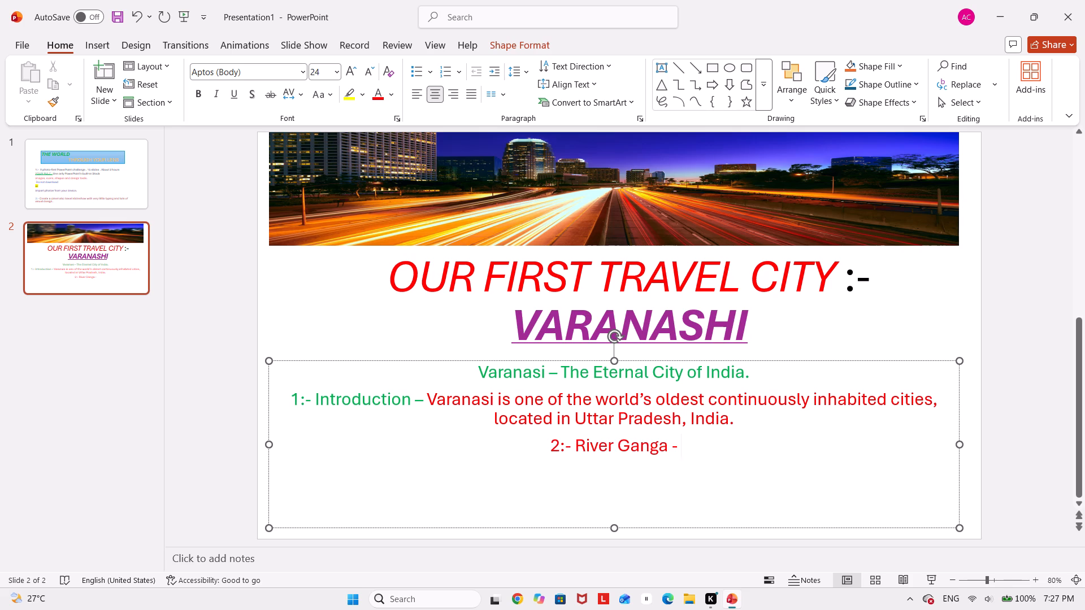
Continue the "2:- River Ganga" line with "The sacred River Ganga flows".
{"action": "type", "text": "TRhe"}
{"action": "key", "text": "BackSpace"}
{"action": "key", "text": "BackSpace"}
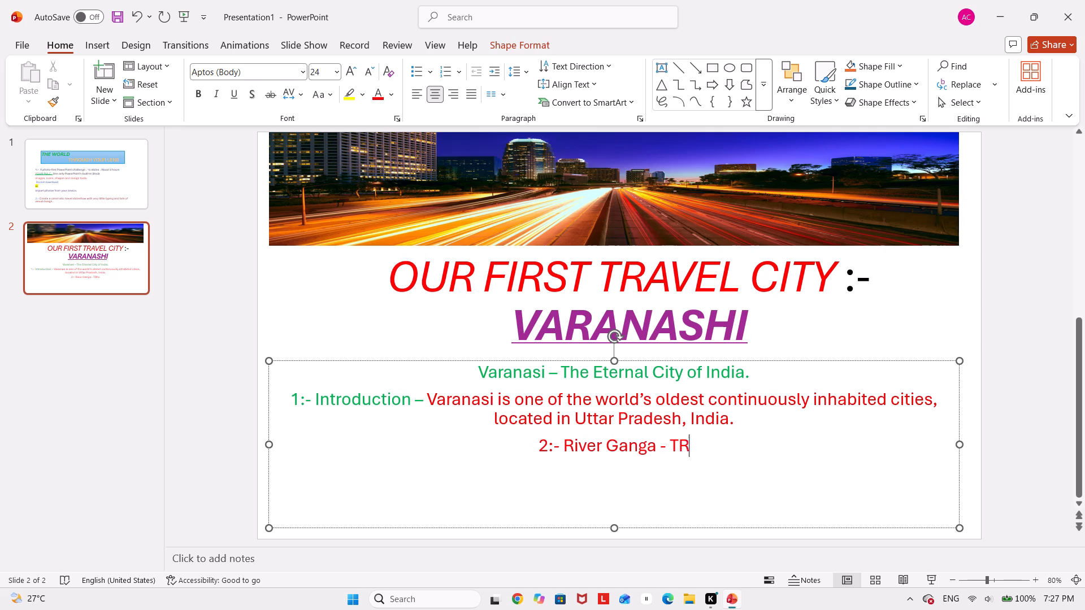
{"action": "key", "text": "BackSpace"}
{"action": "type", "text": "he"}
{"action": "key", "text": "space"}
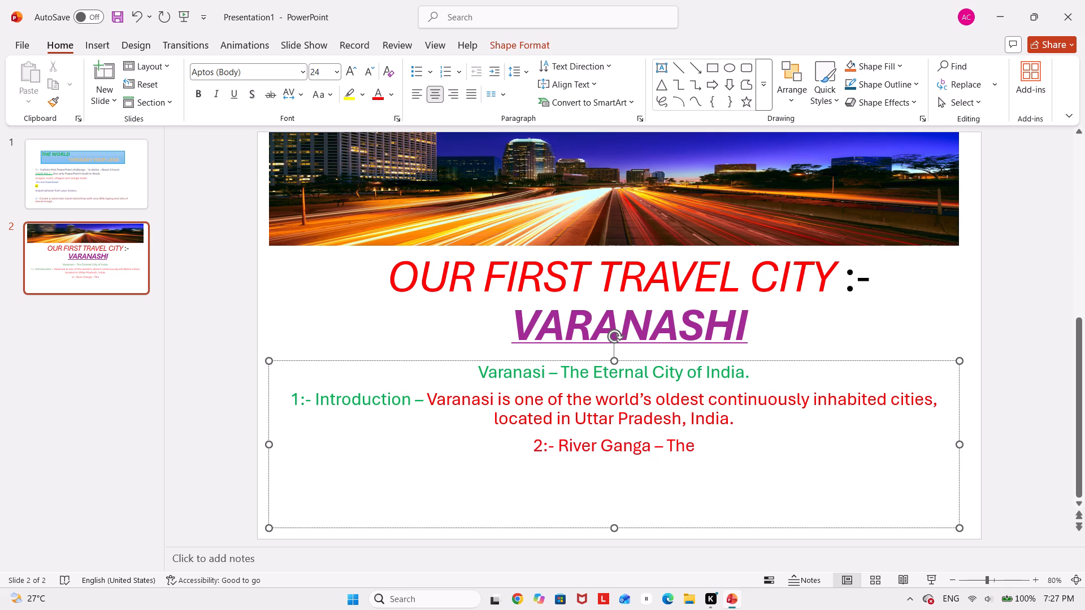
{"action": "key", "text": "s"}
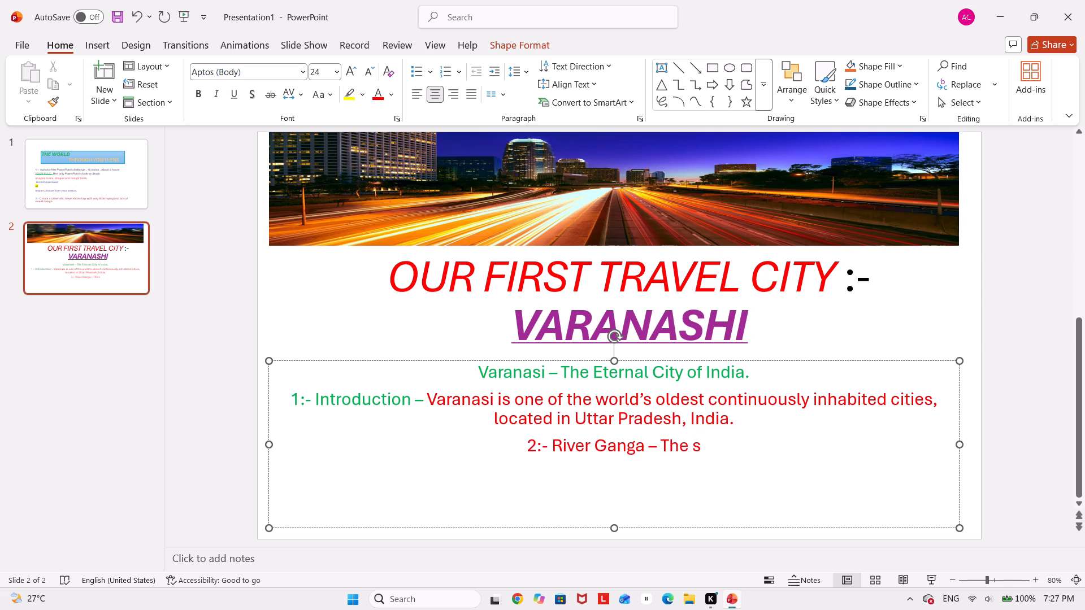
{"action": "type", "text": "acred"}
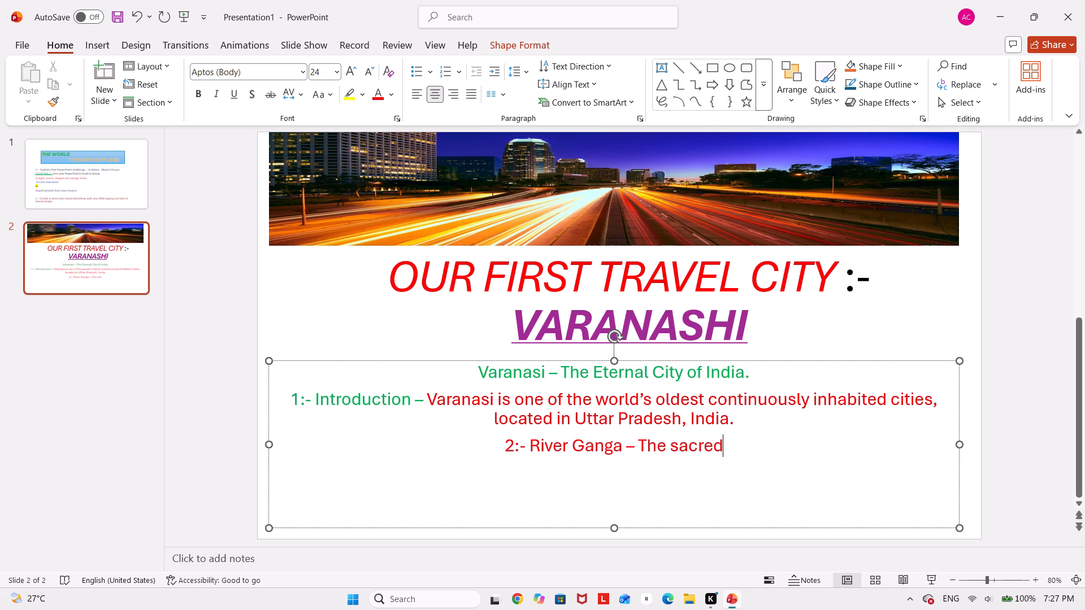
{"action": "key", "text": "space"}
{"action": "key", "text": "shift+r"}
{"action": "type", "text": "ib"}
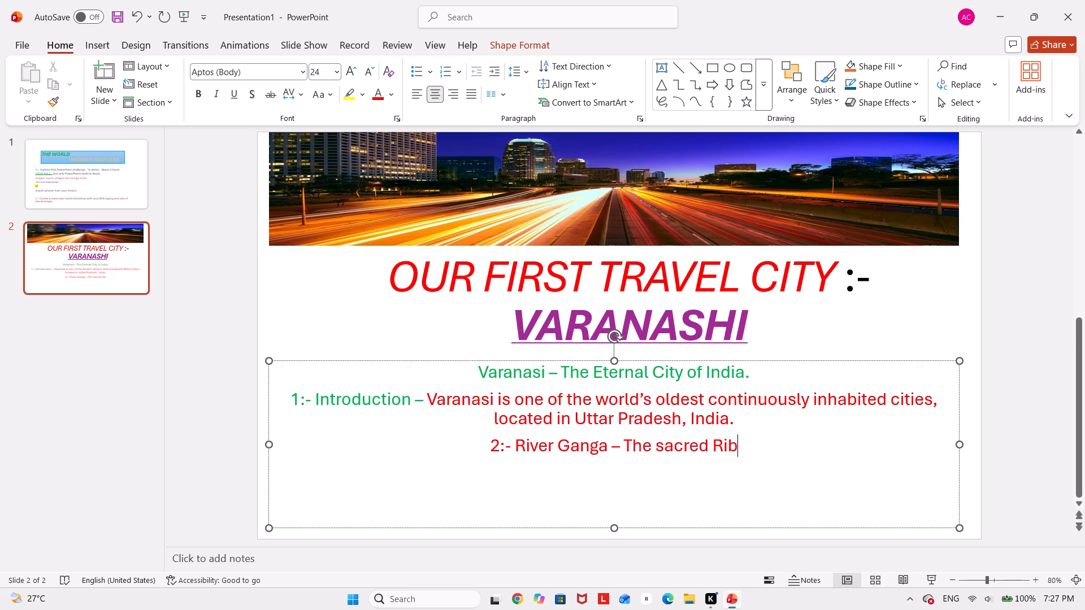
{"action": "key", "text": "BackSpace"}
{"action": "type", "text": "ver"}
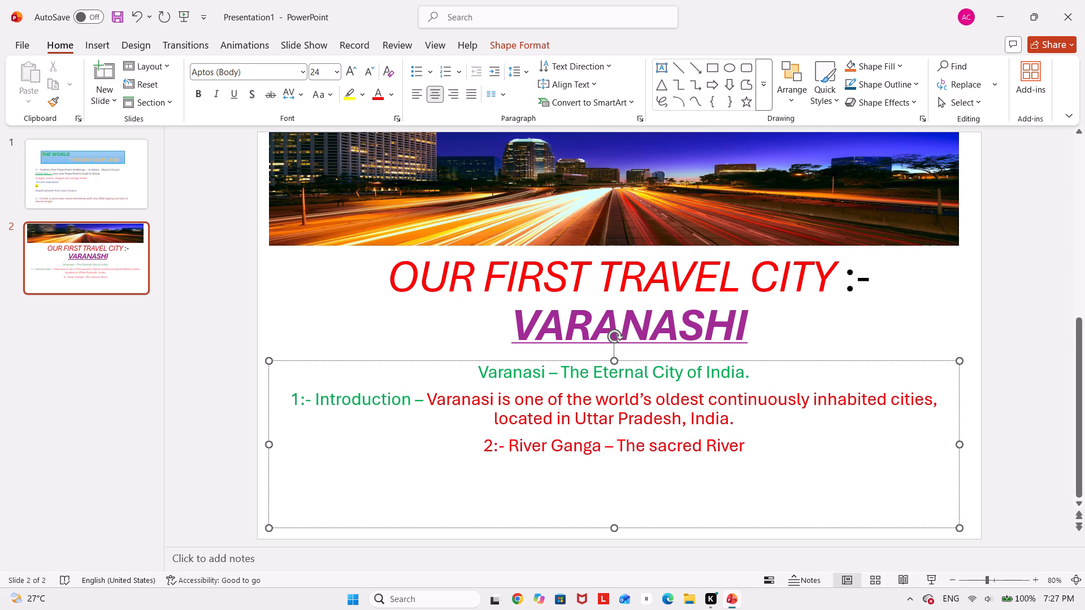
{"action": "key", "text": "space"}
{"action": "type", "text": "Ganga"}
{"action": "key", "text": "space"}
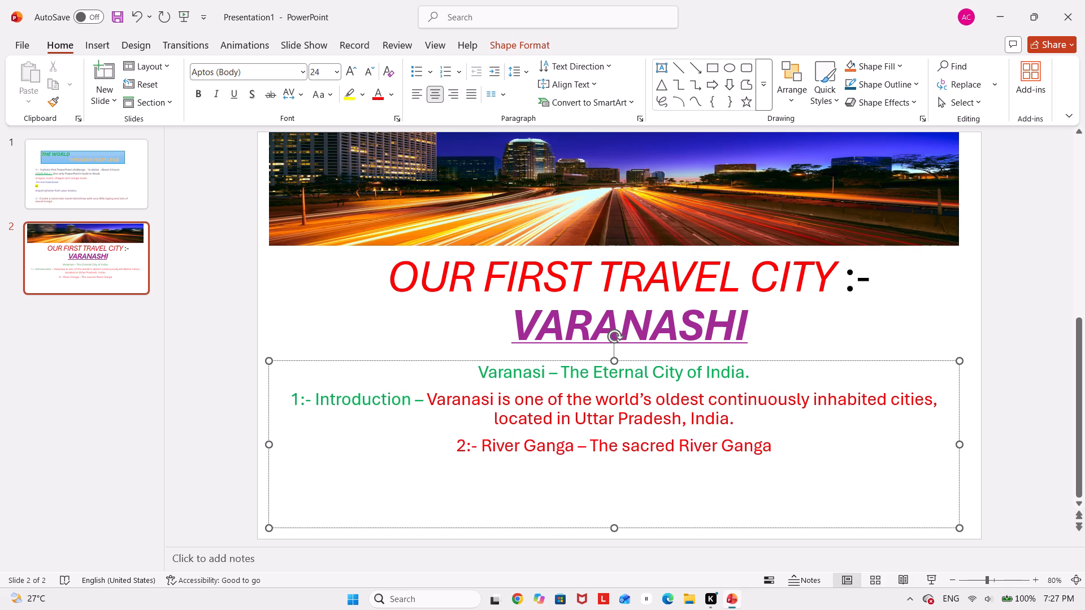
{"action": "type", "text": "fl"}
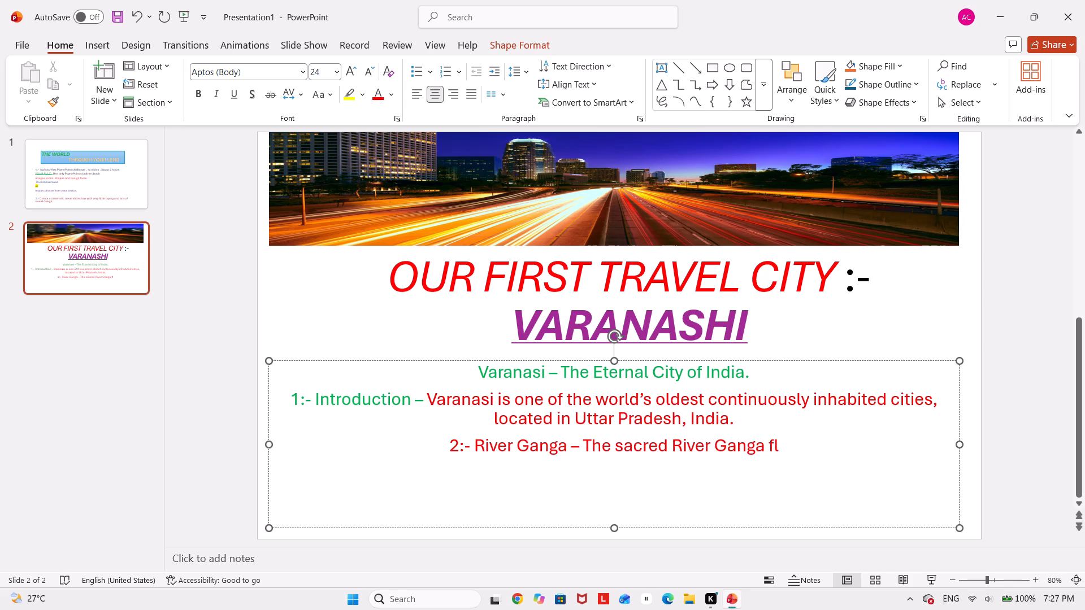
{"action": "type", "text": "ows"}
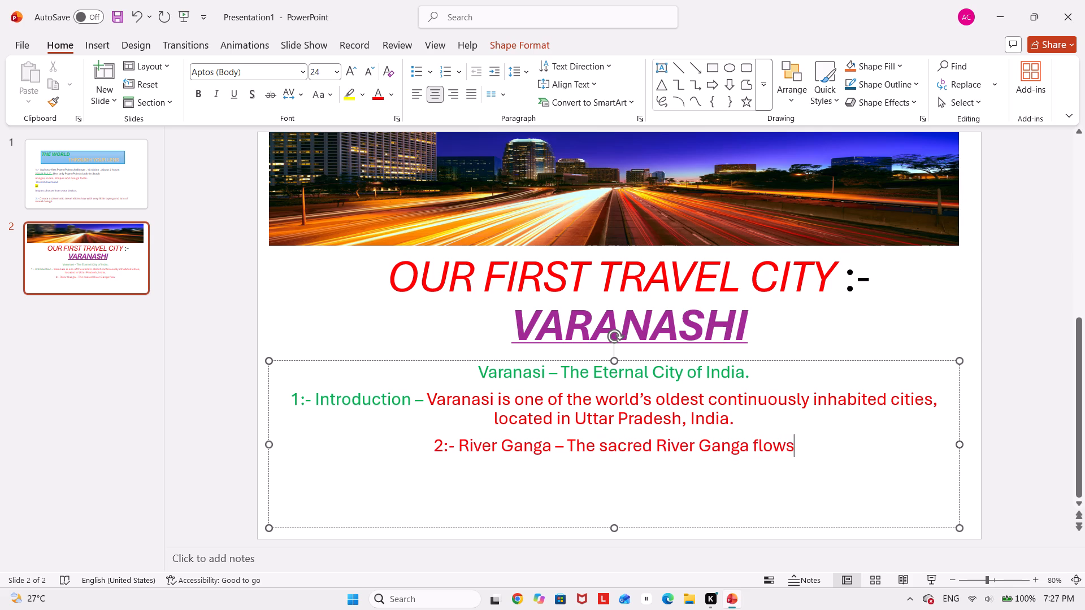
Complete the River Ganga sentence with "along the city's famous ghats.".
{"action": "key", "text": "space"}
{"action": "type", "text": "a;"}
{"action": "key", "text": "BackSpace"}
{"action": "type", "text": "lom"}
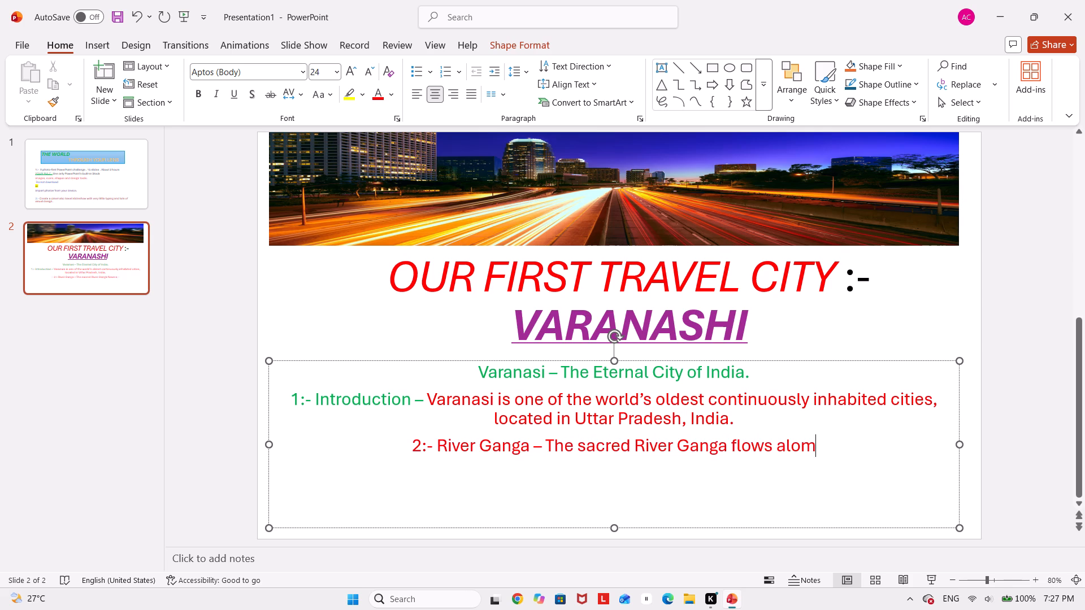
{"action": "key", "text": "BackSpace"}
{"action": "type", "text": "ng"}
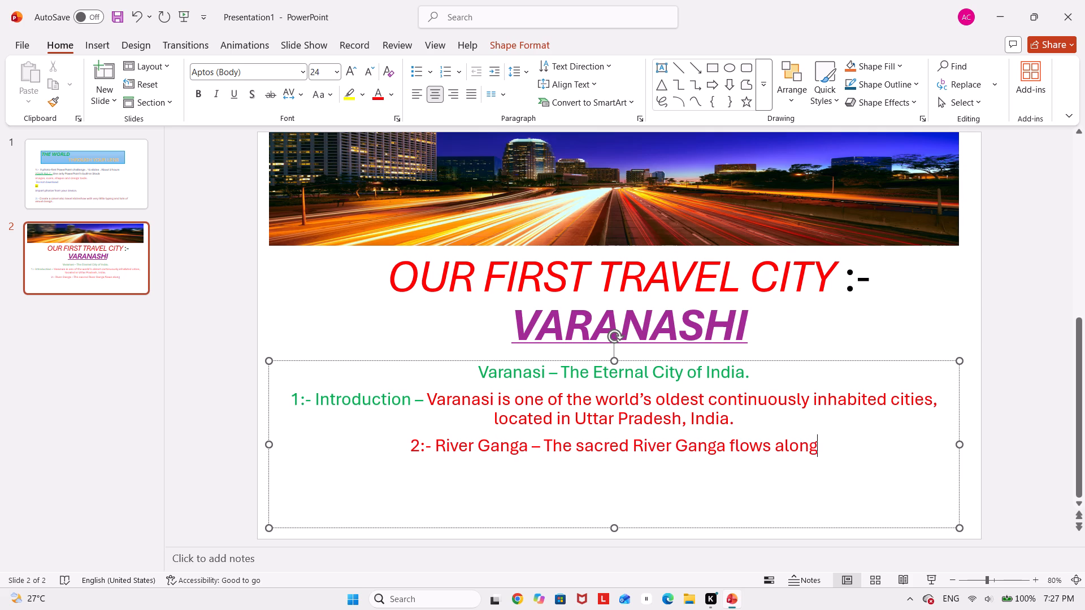
{"action": "key", "text": "space"}
{"action": "type", "text": "the"}
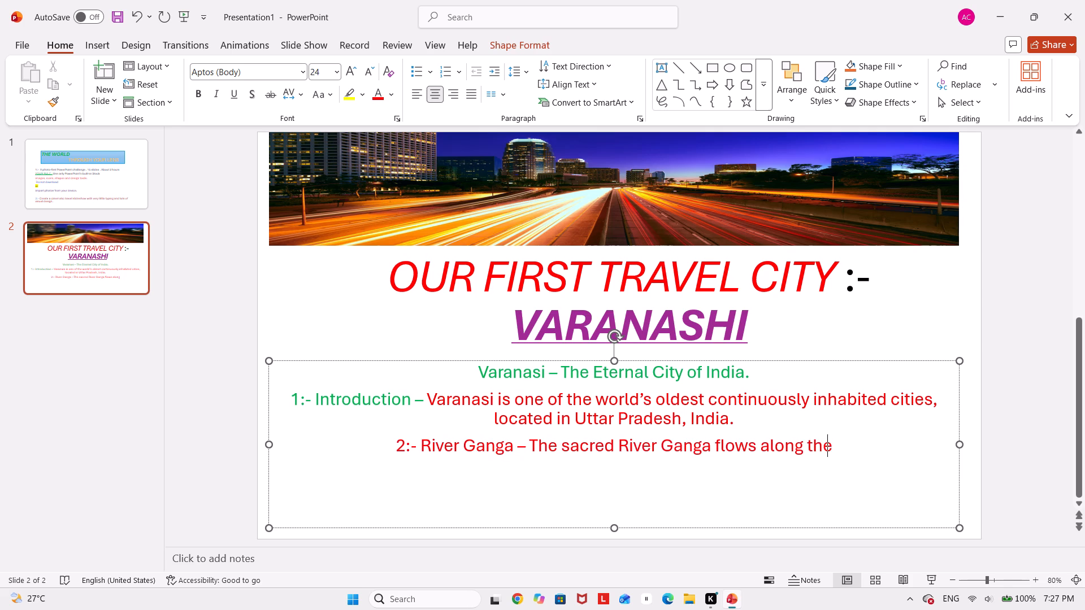
{"action": "key", "text": "space"}
{"action": "key", "text": "s"}
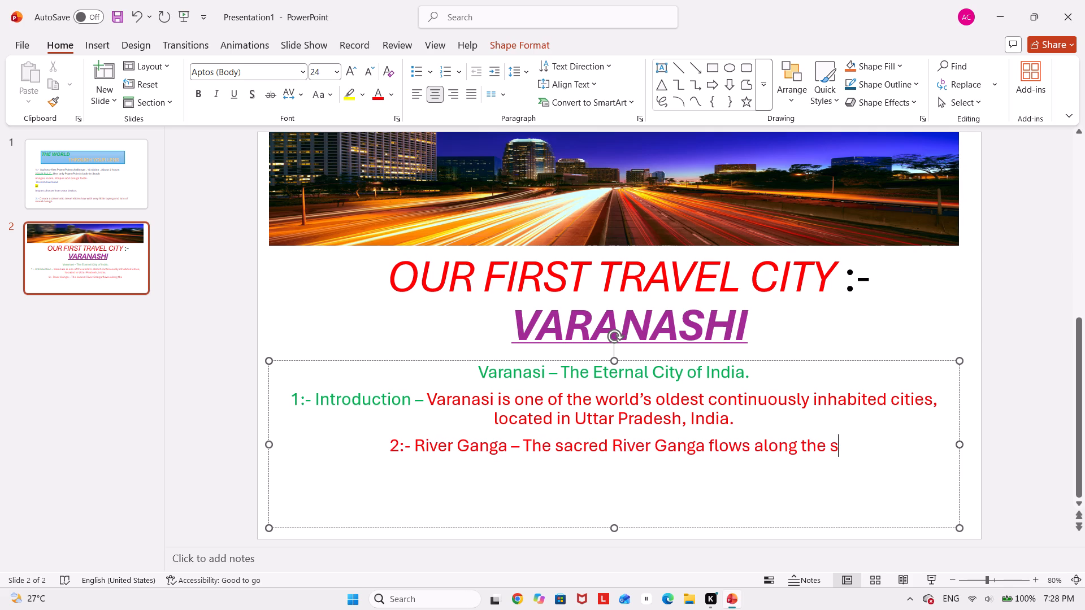
{"action": "key", "text": "BackSpace"}
{"action": "type", "text": "ci"}
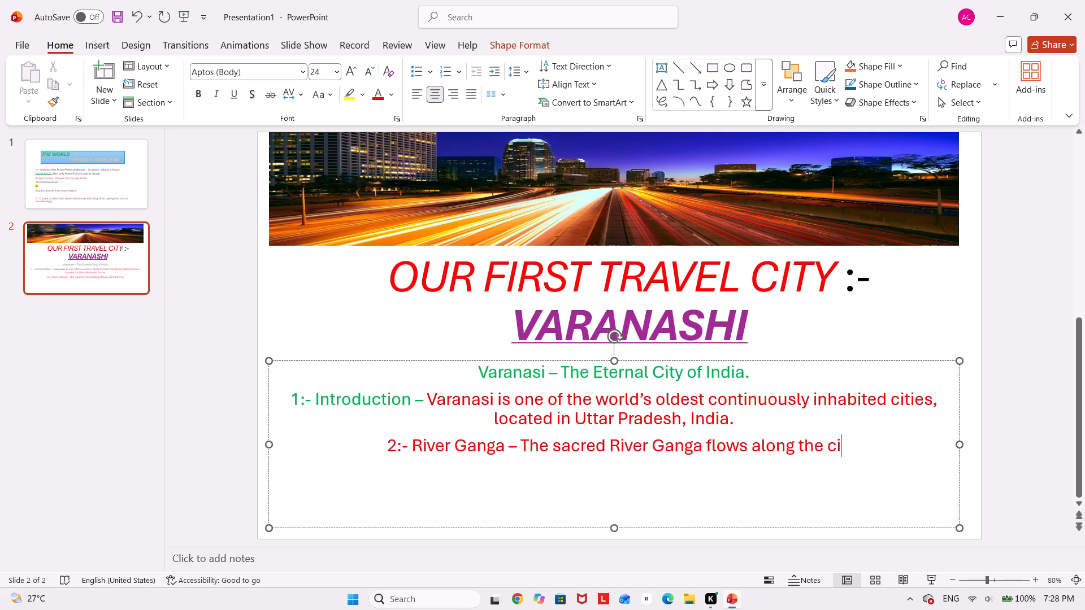
{"action": "type", "text": "ty"}
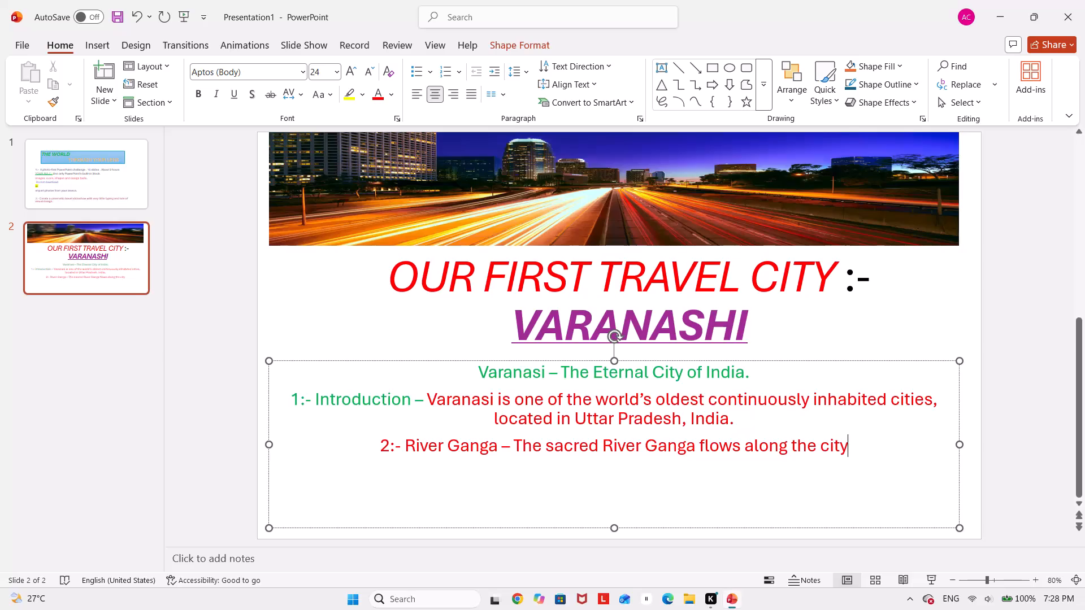
{"action": "key", "text": "semicolon"}
{"action": "key", "text": "BackSpace"}
{"action": "type", "text": "'s"}
{"action": "key", "text": "space"}
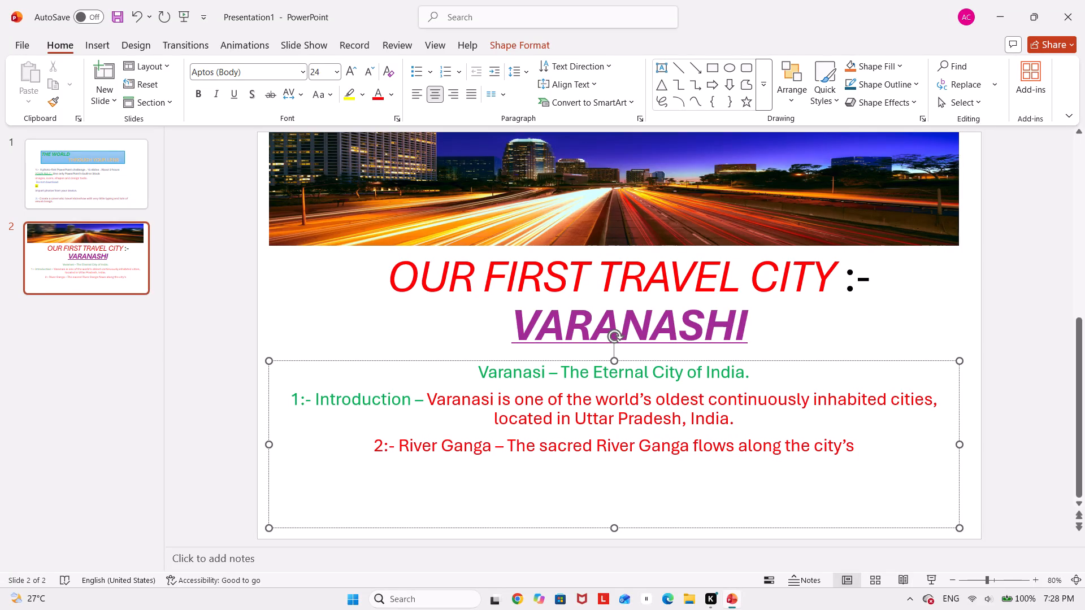
{"action": "type", "text": "fa,"}
{"action": "key", "text": "BackSpace"}
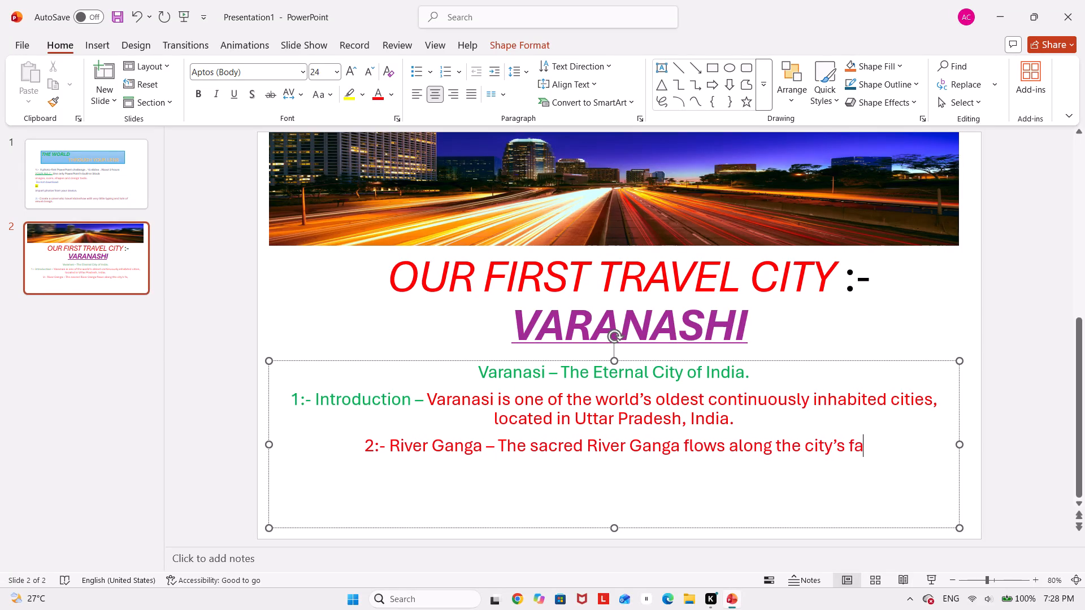
{"action": "type", "text": "mous"}
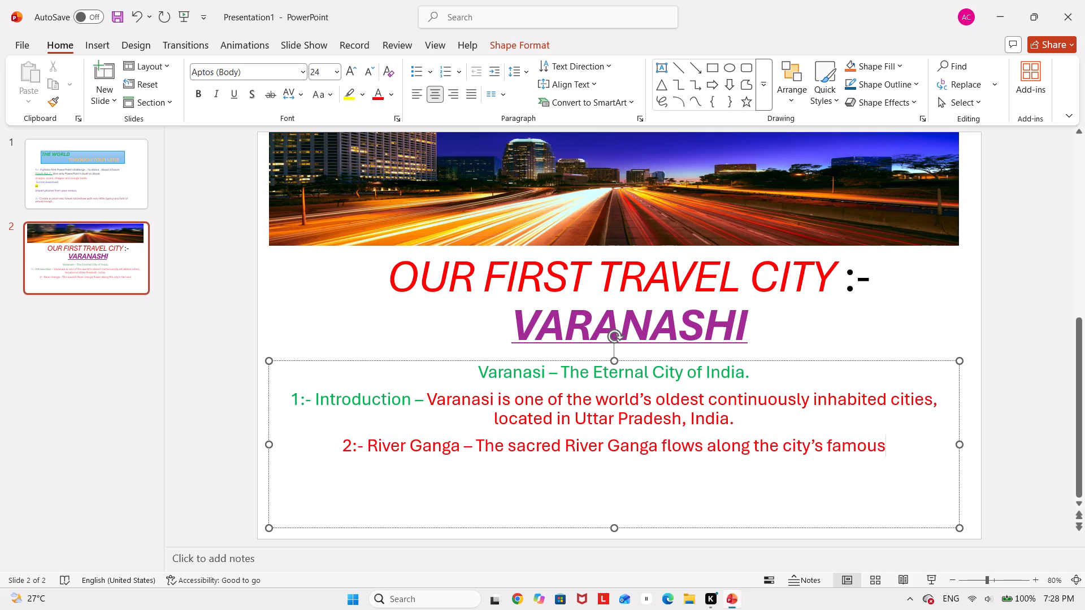
{"action": "key", "text": "space"}
{"action": "type", "text": "ghats"}
{"action": "key", "text": "period"}
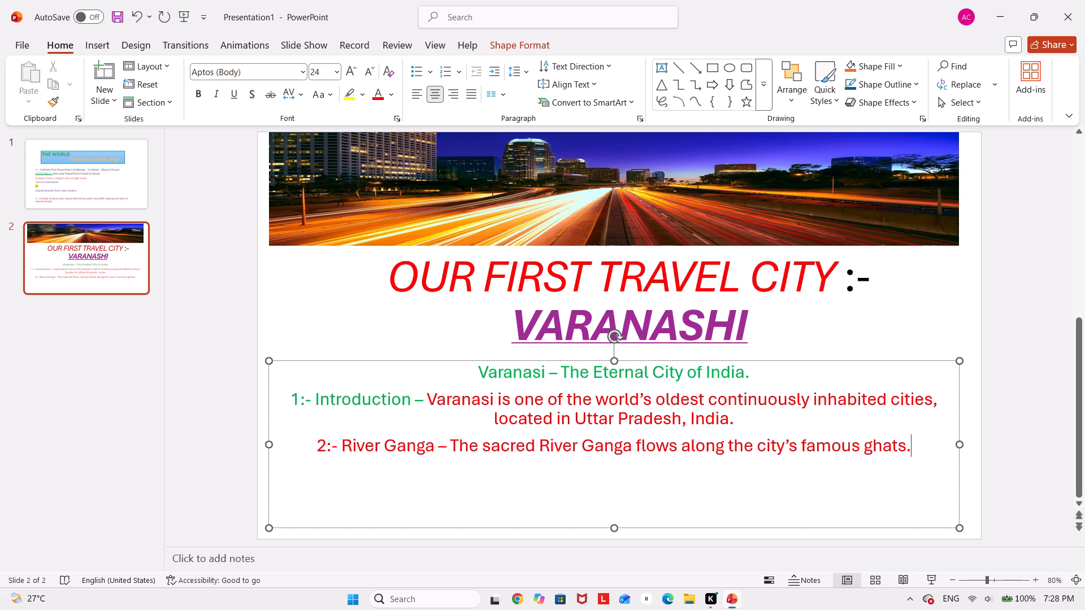
Color the sentence after "2:- River Ganga –", from "The sacred" through "ghats.", light green.
{"action": "left_click_drag", "start_coordinate": [931, 438], "coordinate": [454, 443]}
{"action": "right_click", "coordinate": [454, 443]}
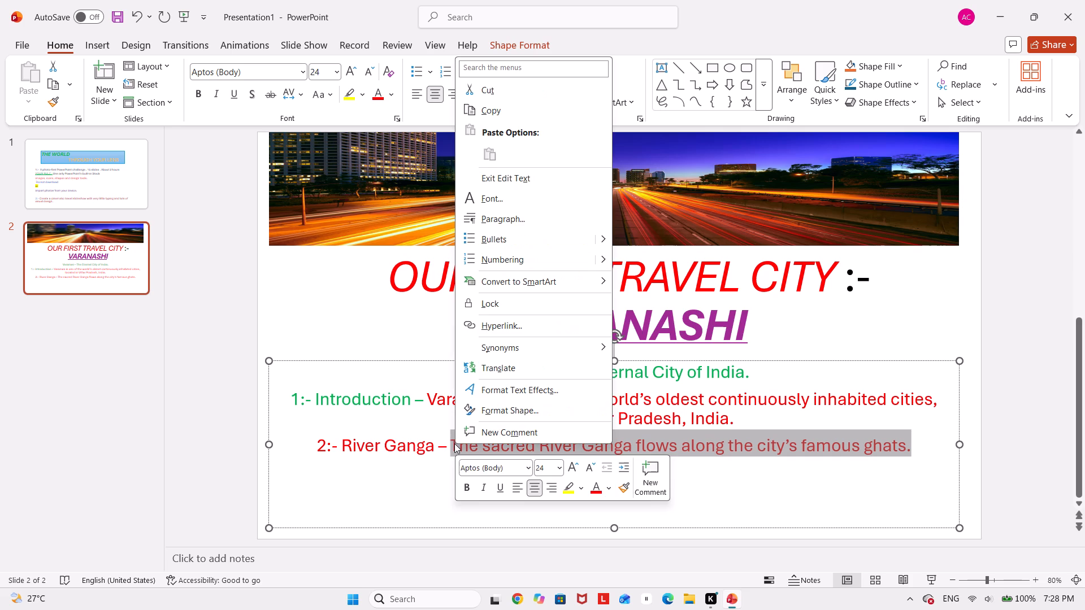
{"action": "left_click_drag", "start_coordinate": [454, 443], "coordinate": [613, 482]}
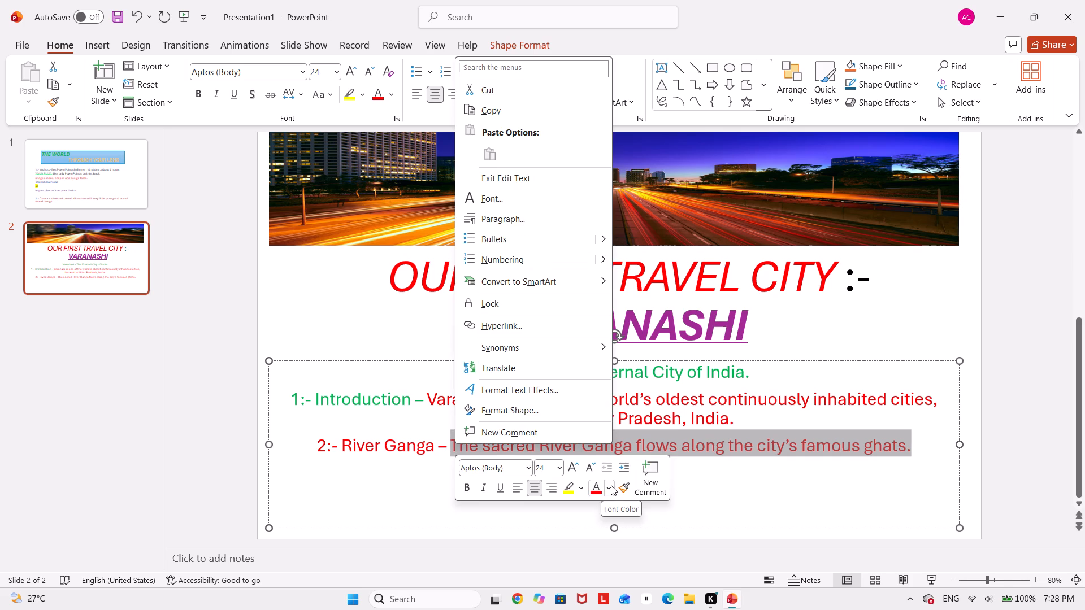
{"action": "left_click", "coordinate": [611, 485]}
{"action": "left_click", "coordinate": [684, 422]}
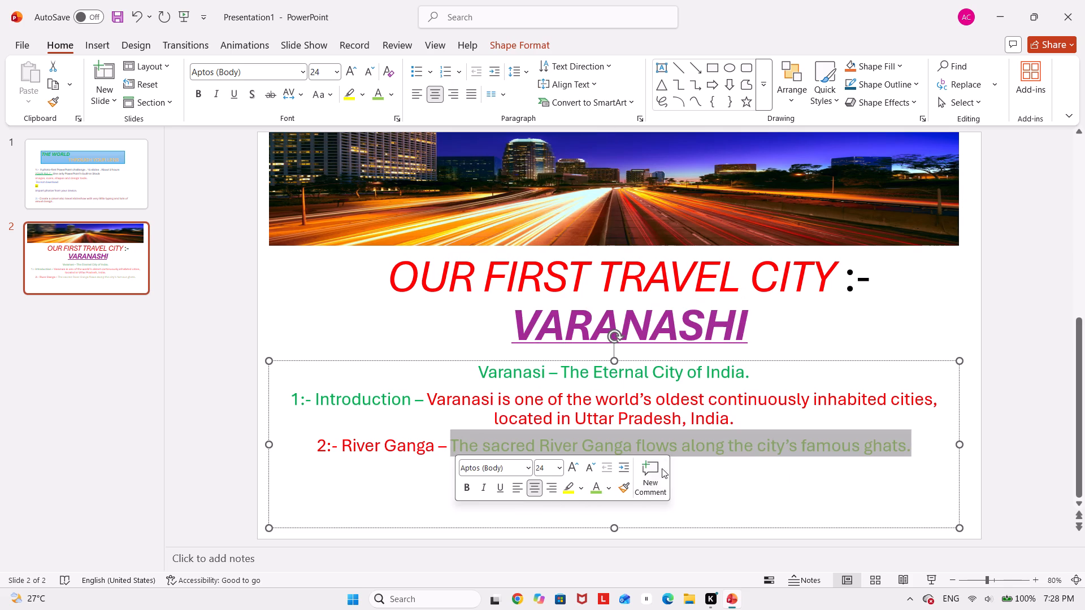
Recolor the River Ganga sentence, from "The sacred" through "ghats.", in the standard green.
{"action": "left_click", "coordinate": [607, 490]}
{"action": "left_click", "coordinate": [698, 415]}
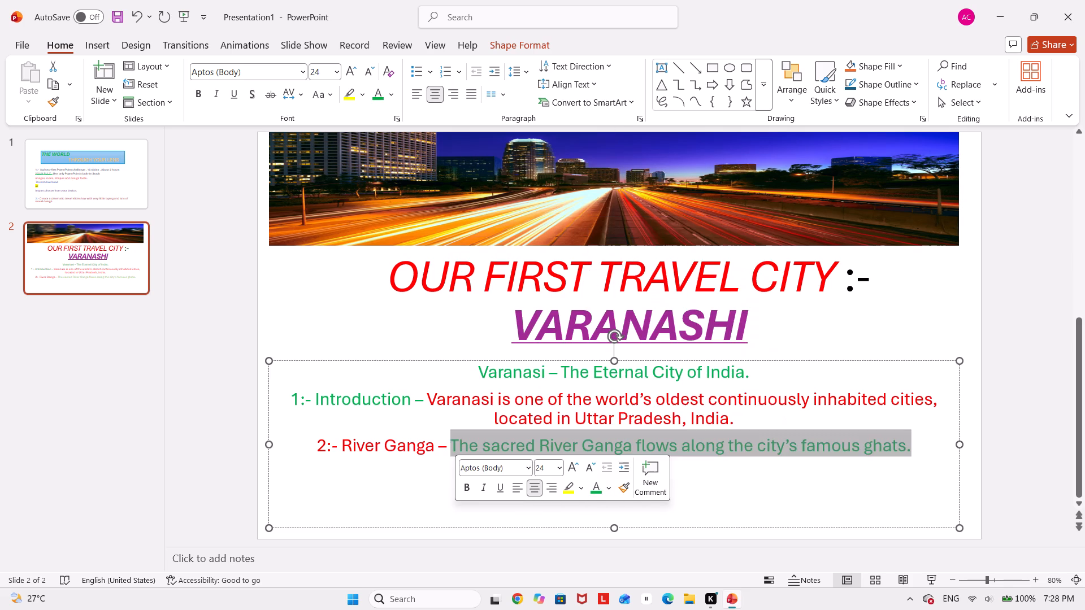
{"action": "left_click", "coordinate": [715, 492]}
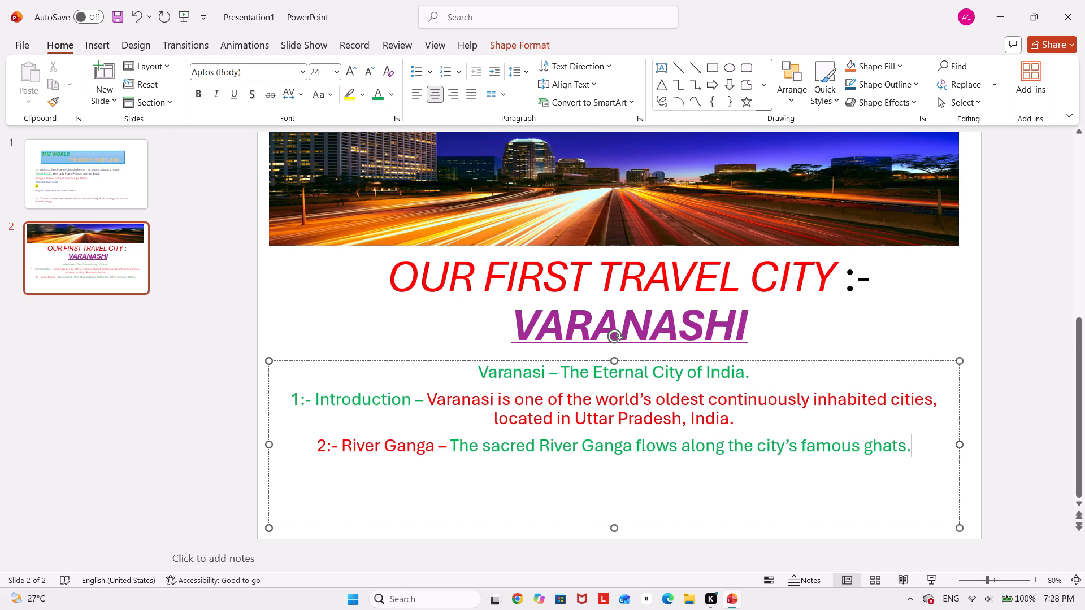
Left-align the "2:- River Ganga" line and the "1:- Introduction" paragraph on slide 2.
{"action": "left_click_drag", "start_coordinate": [914, 448], "coordinate": [298, 452]}
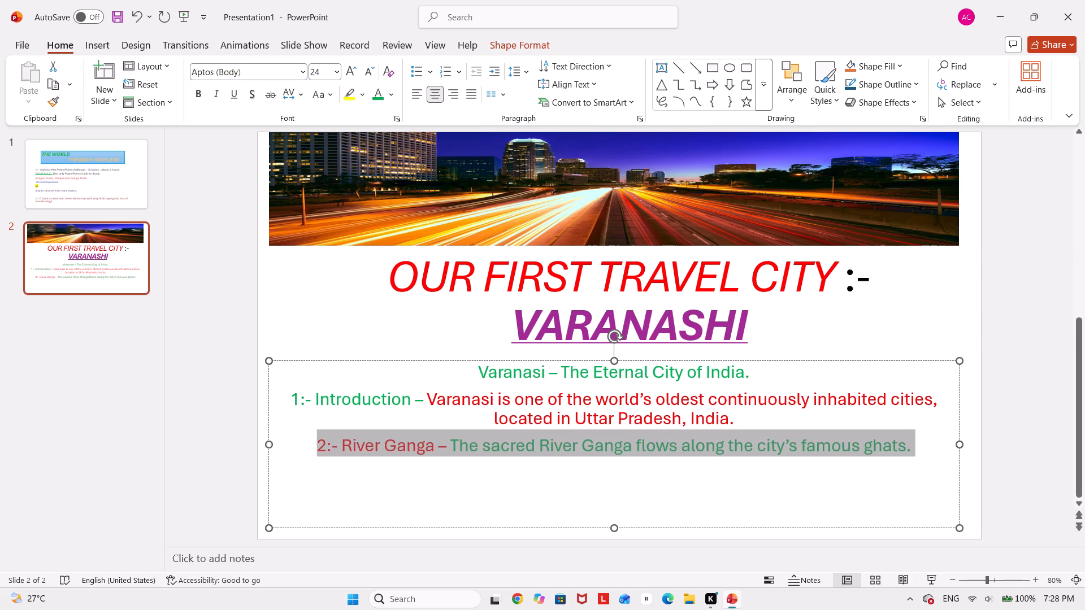
{"action": "left_click_drag", "start_coordinate": [298, 452], "coordinate": [318, 437]}
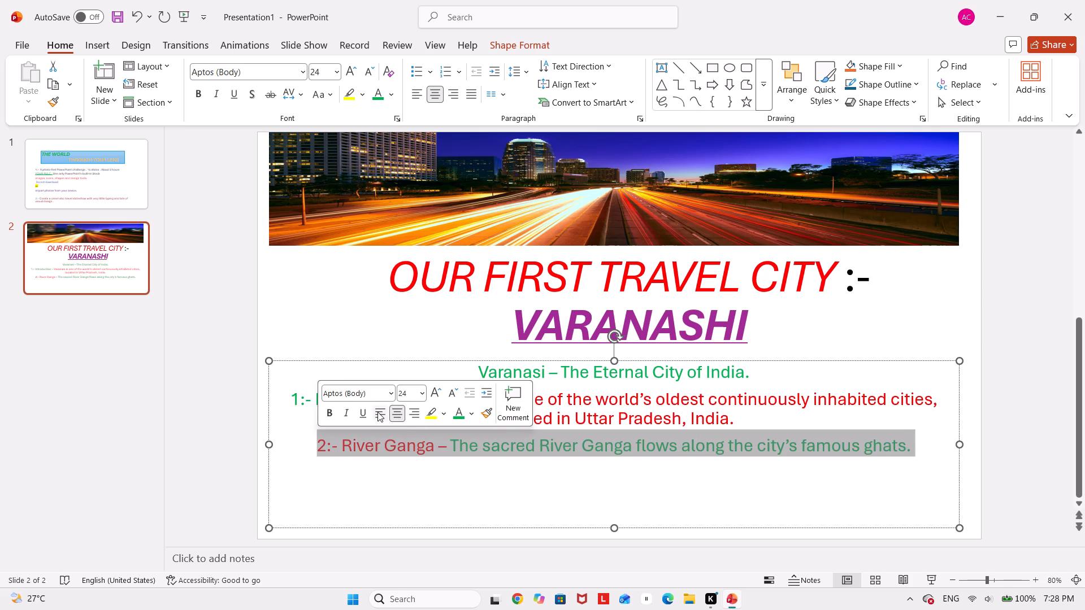
{"action": "left_click", "coordinate": [377, 412]}
{"action": "left_click", "coordinate": [409, 491]}
{"action": "left_click_drag", "start_coordinate": [763, 421], "coordinate": [761, 421]}
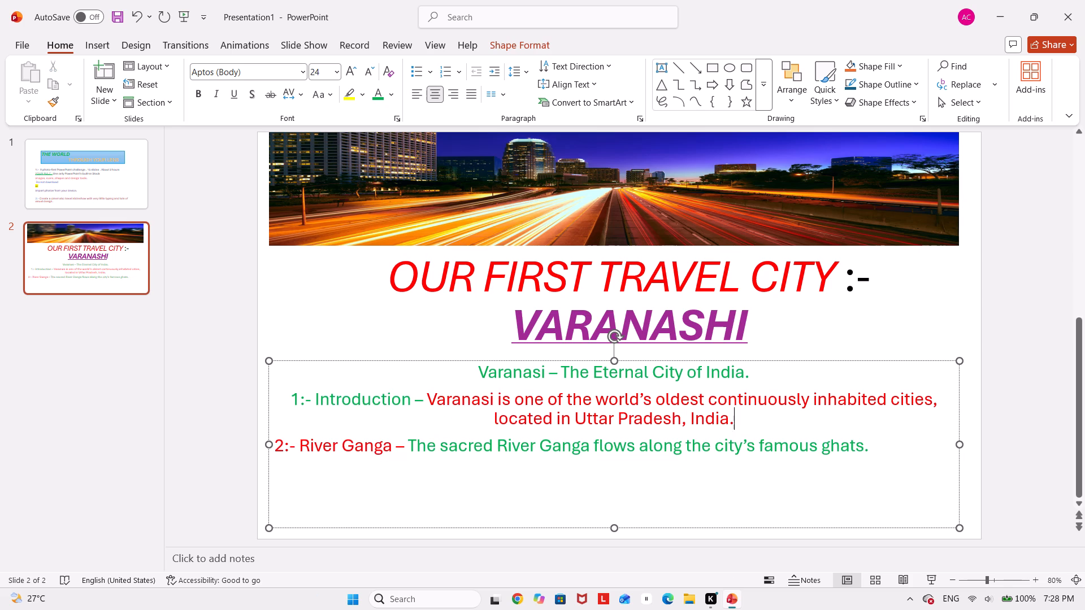
{"action": "left_click_drag", "start_coordinate": [761, 421], "coordinate": [244, 386]}
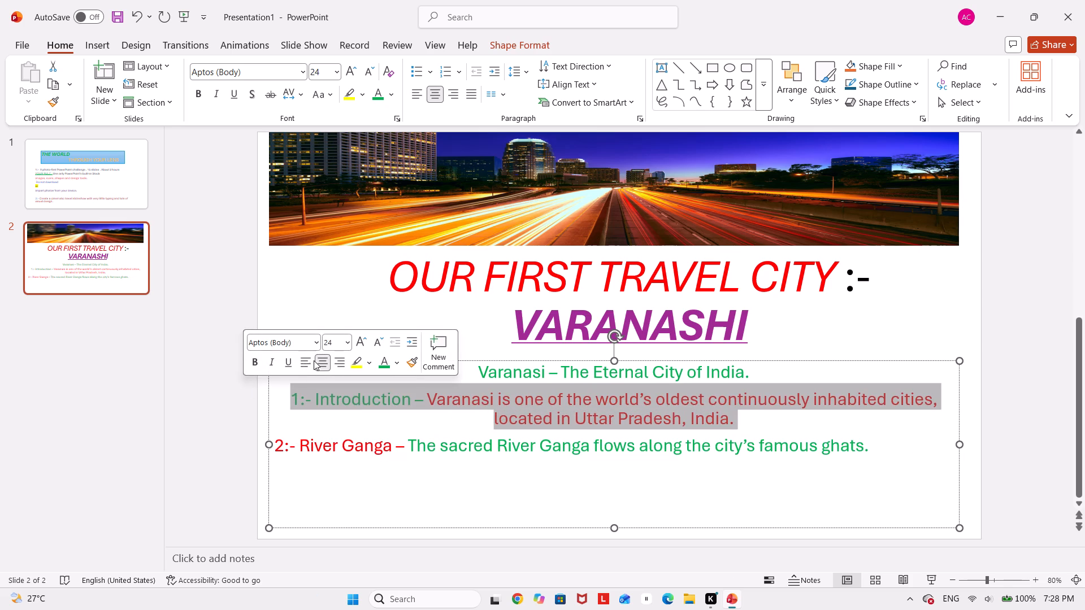
{"action": "left_click", "coordinate": [303, 360]}
{"action": "left_click", "coordinate": [465, 478]}
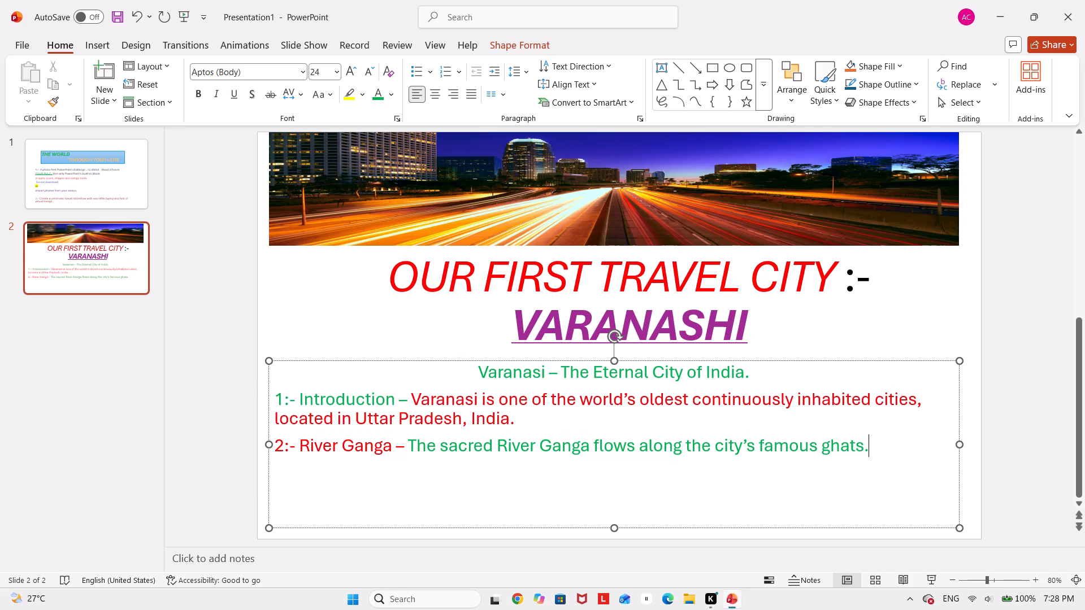
Add a new line below the River Ganga sentence reading "3:- Kashi Vishwanath Temple -".
{"action": "key", "text": "Return"}
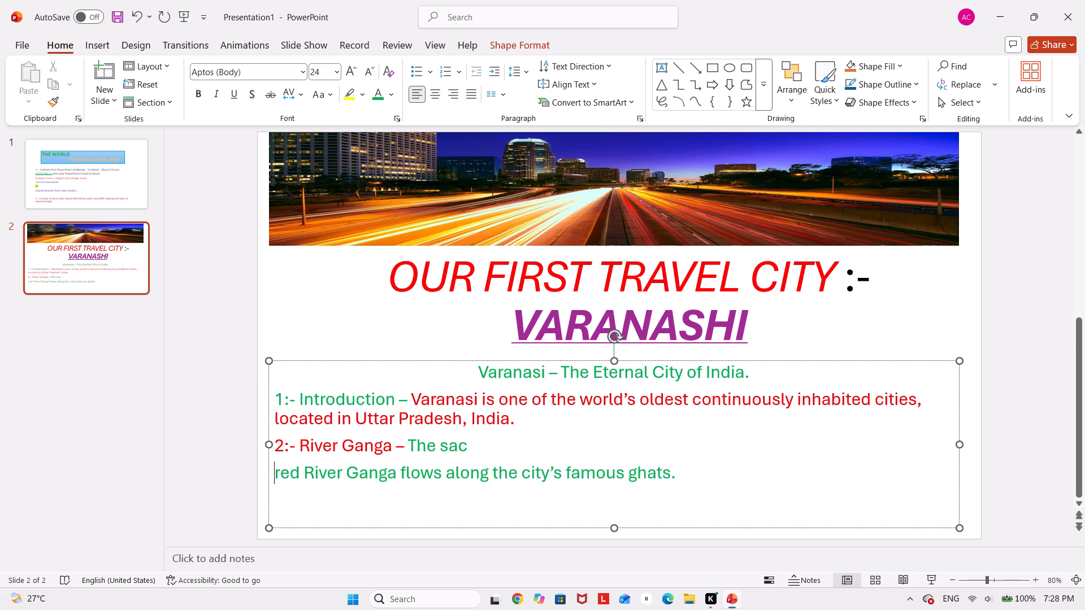
{"action": "key", "text": "BackSpace"}
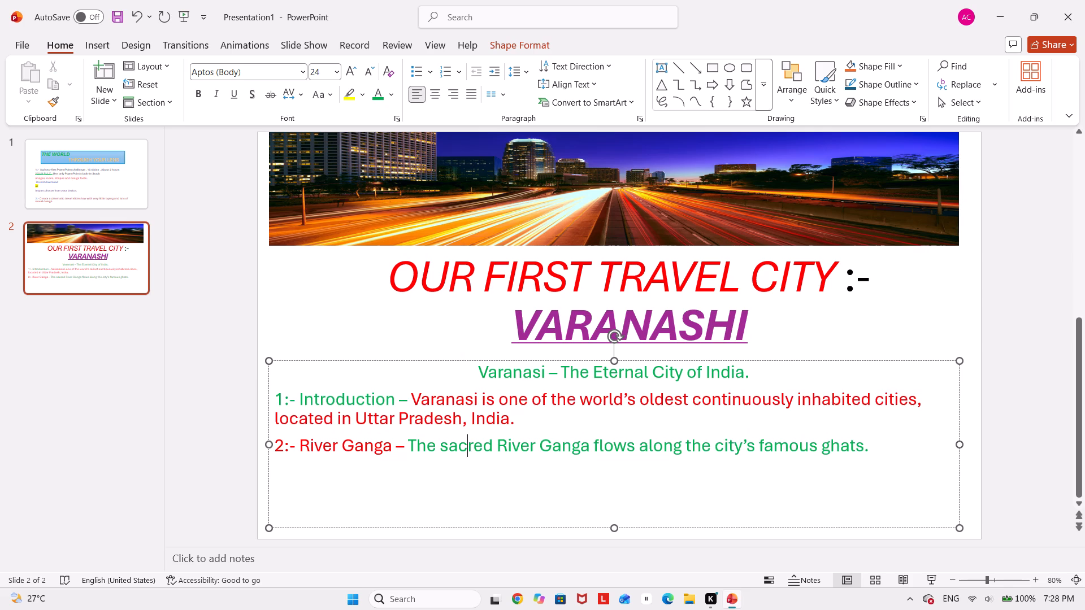
{"action": "left_click", "coordinate": [888, 445]}
{"action": "key", "text": "Return"}
{"action": "key", "text": "3"}
{"action": "type", "text": ":-"}
{"action": "key", "text": "space"}
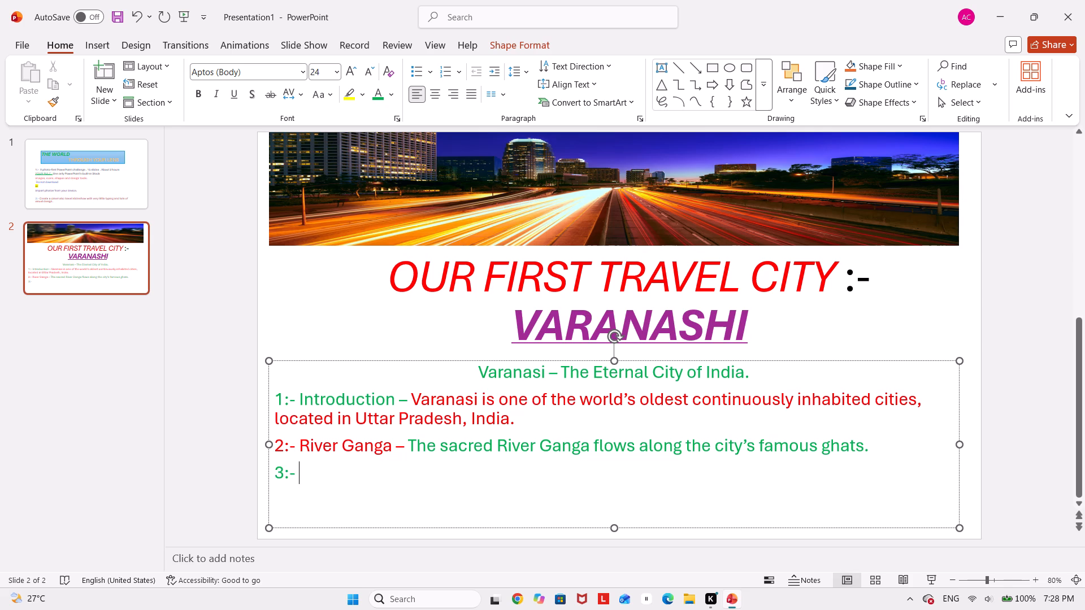
{"action": "type", "text": "Kashi"}
{"action": "key", "text": "space"}
{"action": "type", "text": "Vi"}
{"action": "type", "text": "sh"}
{"action": "type", "text": "wan"}
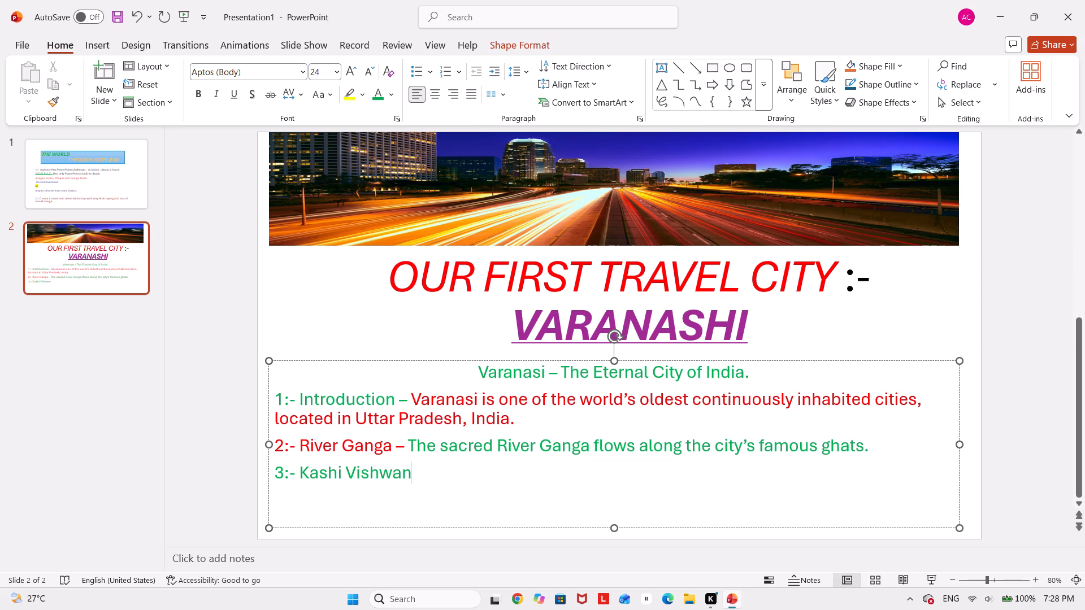
{"action": "type", "text": "ath"}
{"action": "key", "text": "space"}
{"action": "type", "text": "Temple"}
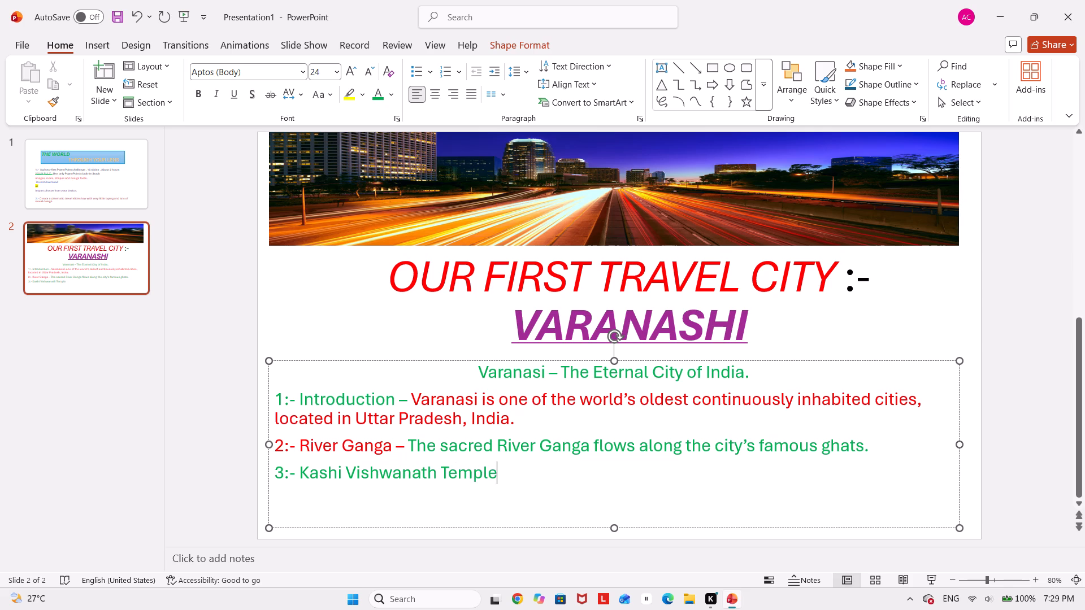
{"action": "key", "text": "space"}
{"action": "type", "text": "-"}
Continue the Kashi Vishwanath Temple line with "One of the twelve Jyotirlingas".
{"action": "key", "text": "space"}
{"action": "type", "text": "One"}
{"action": "key", "text": "space"}
{"action": "type", "text": "of the"}
{"action": "key", "text": "space"}
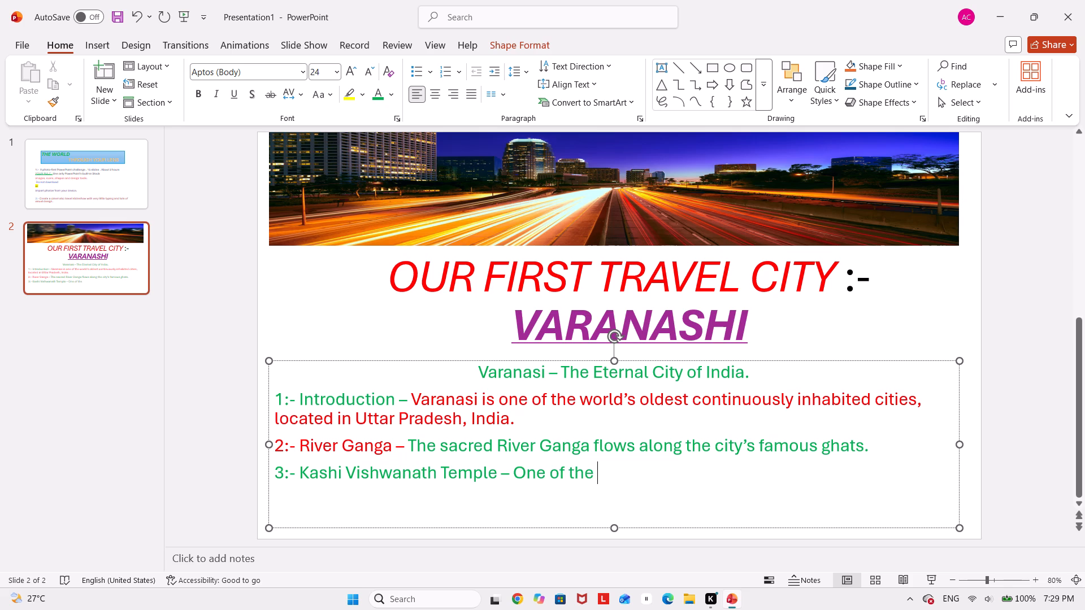
{"action": "type", "text": "twelve"}
{"action": "key", "text": "space"}
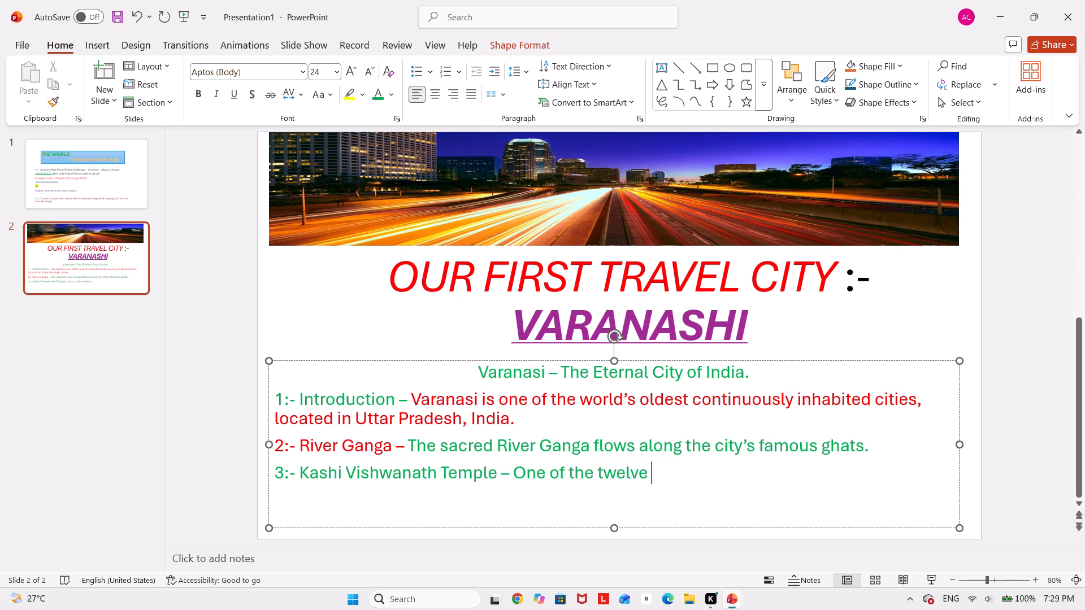
{"action": "type", "text": "Jy"}
{"action": "type", "text": "ot"}
{"action": "type", "text": "ir"}
{"action": "type", "text": "lin"}
{"action": "type", "text": "gas"}
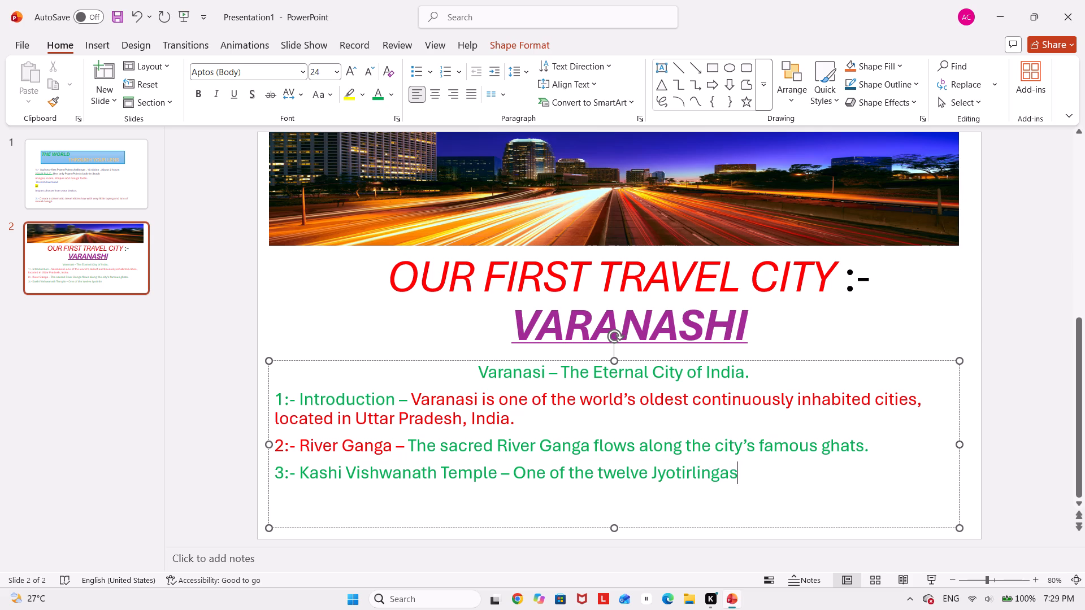
Complete the temple sentence with "dedicated to Lord Shiva." and add an empty line below it.
{"action": "key", "text": "space"}
{"action": "type", "text": "dedicated to"}
{"action": "key", "text": "space"}
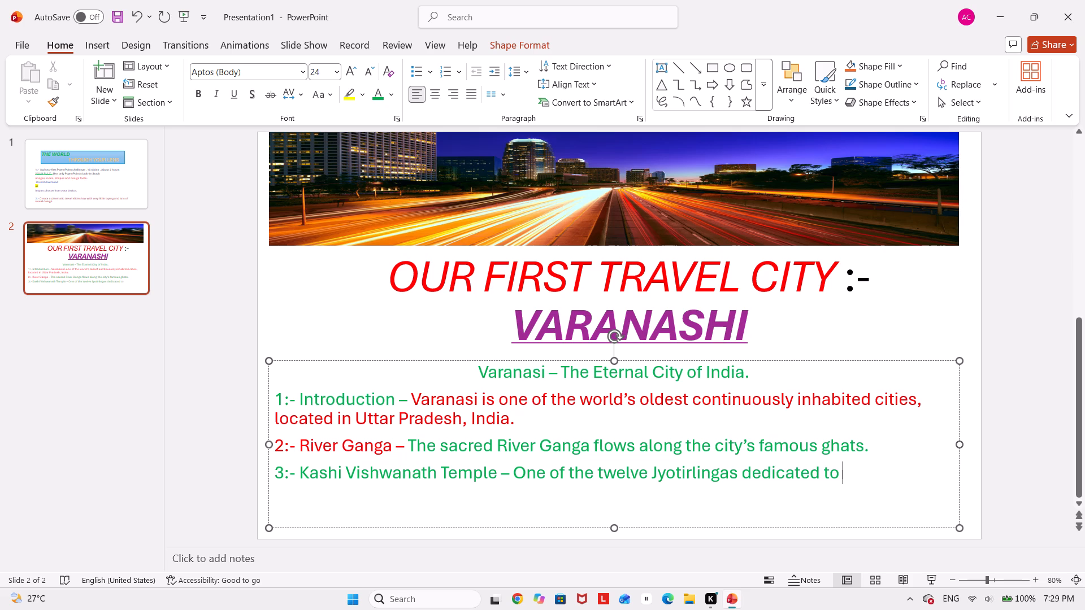
{"action": "type", "text": "lord"}
{"action": "key", "text": "space"}
{"action": "key", "text": "BackSpace"}
{"action": "key", "text": "BackSpace"}
{"action": "key", "text": "BackSpace"}
{"action": "key", "text": "BackSpace"}
{"action": "key", "text": "BackSpace"}
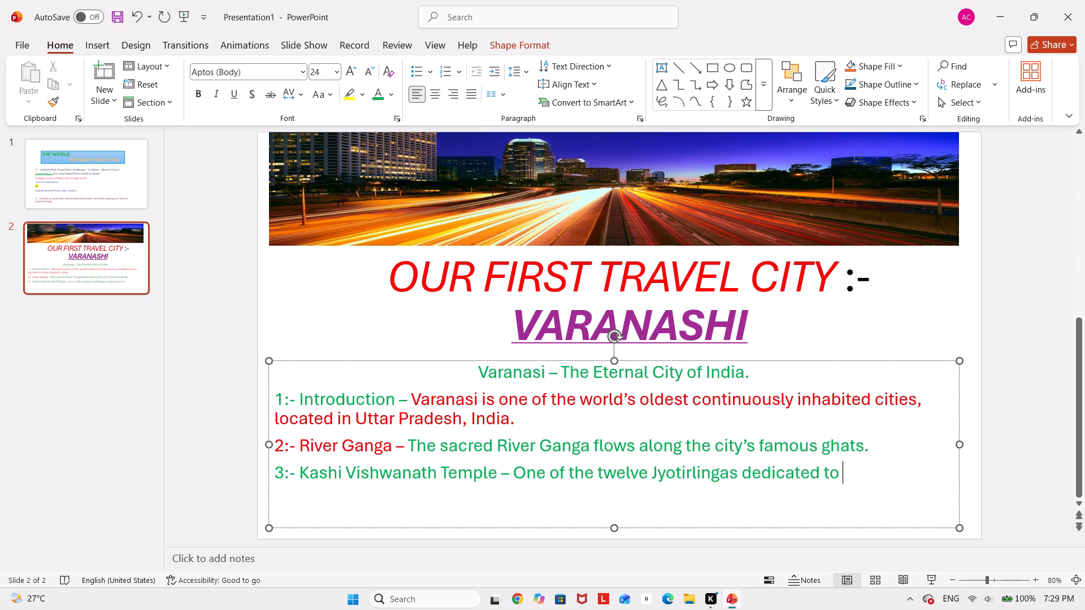
{"action": "type", "text": "Lord Shiva"}
{"action": "key", "text": "period"}
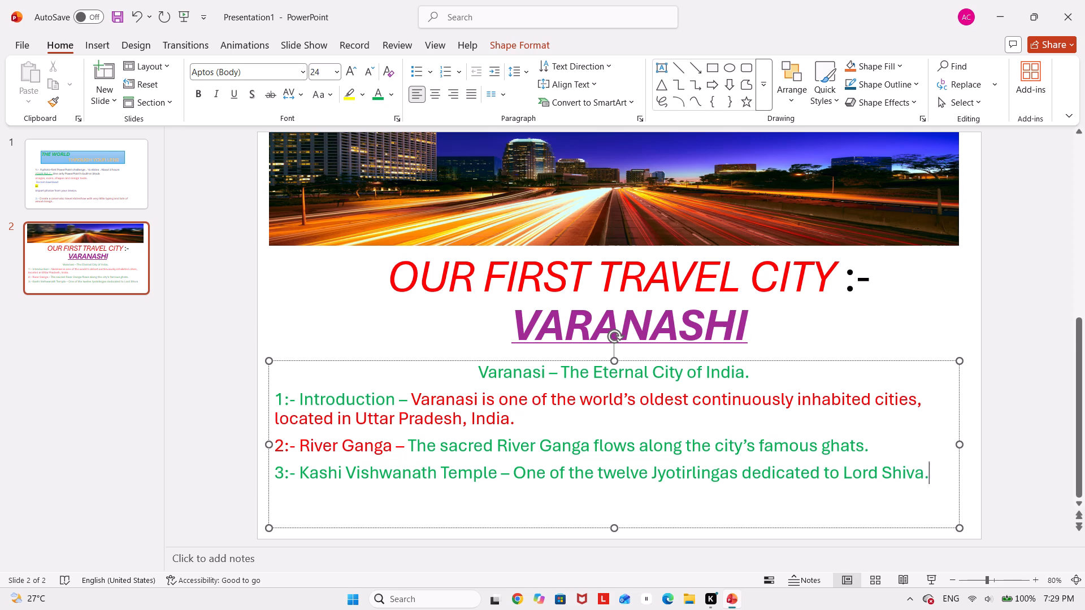
{"action": "key", "text": "Return"}
Color the sentence after "3:- Kashi Vishwanath Temple –", from "One of" through "Lord Shiva.", in the standard red.
{"action": "scroll", "coordinate": [888, 445], "scroll_direction": "up", "scroll_amount": 1}
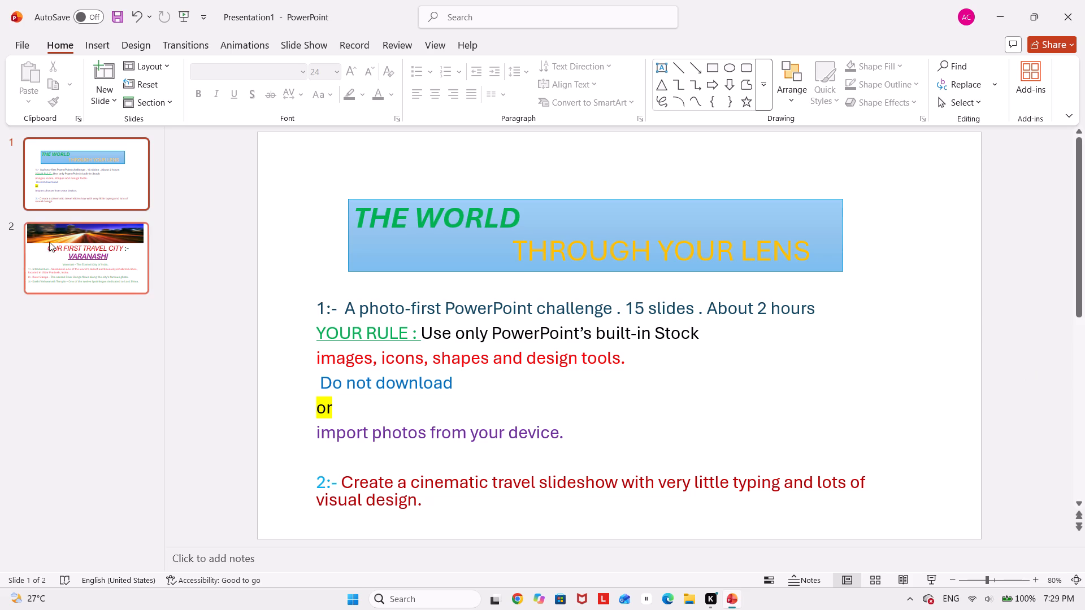
{"action": "left_click", "coordinate": [57, 244]}
{"action": "scroll", "coordinate": [649, 402], "scroll_direction": "down", "scroll_amount": 1}
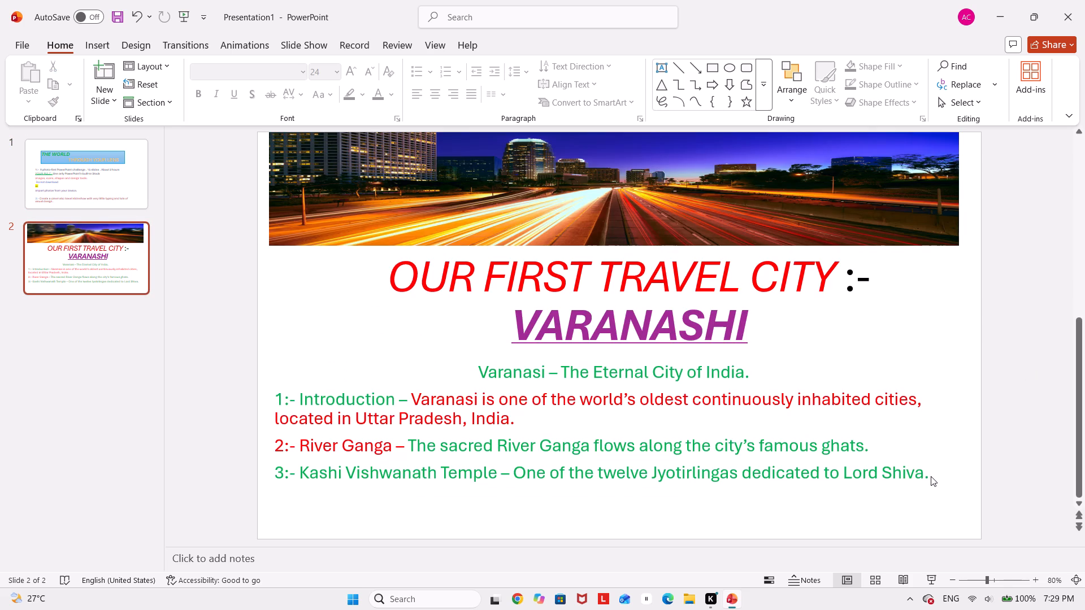
{"action": "left_click_drag", "start_coordinate": [928, 471], "coordinate": [511, 485]}
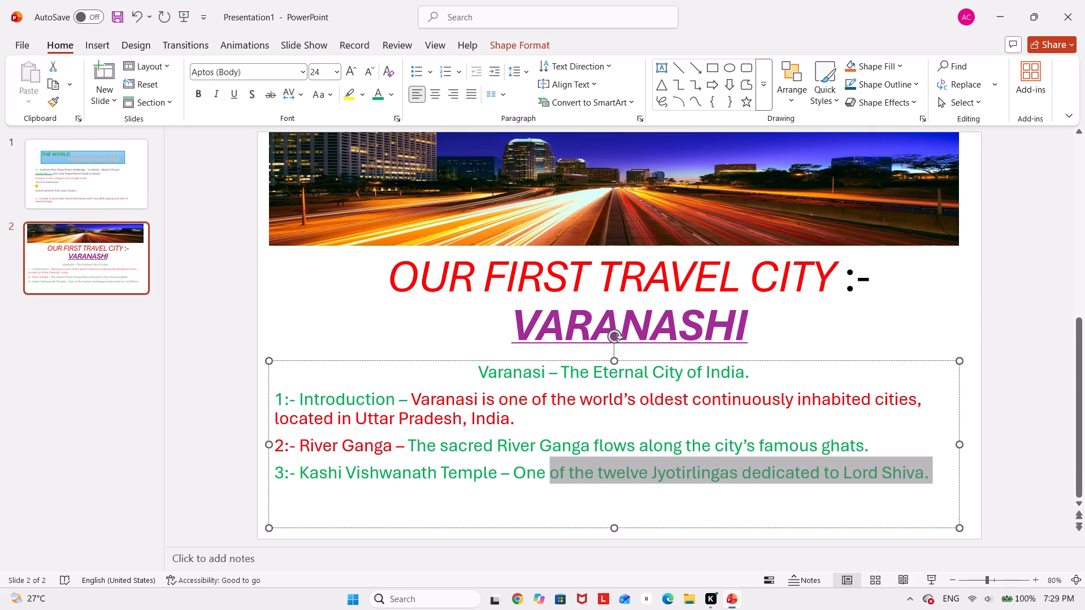
{"action": "left_click_drag", "start_coordinate": [511, 485], "coordinate": [517, 477]}
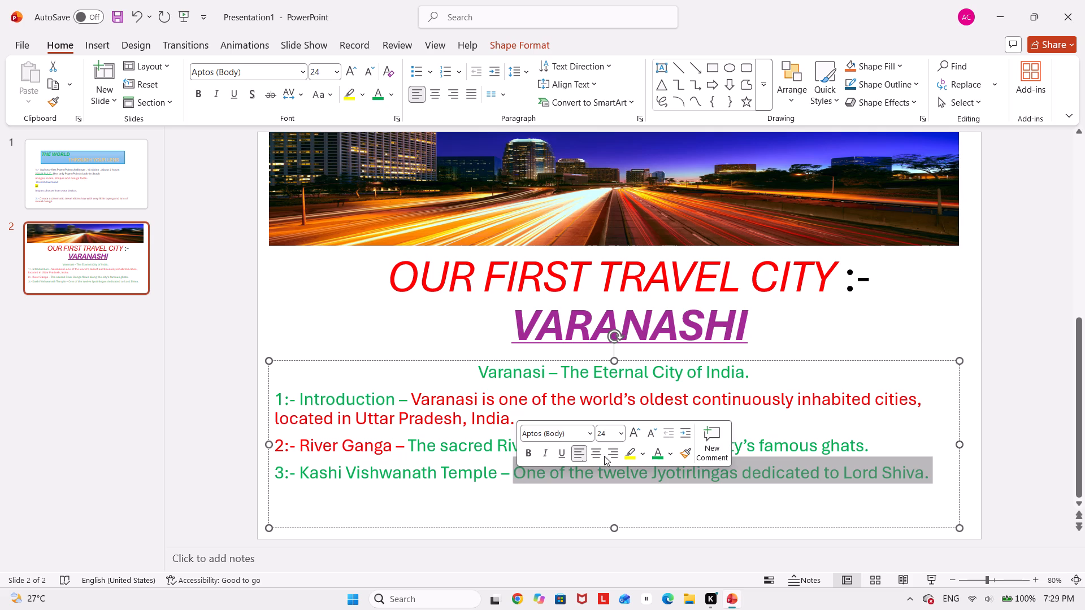
{"action": "left_click", "coordinate": [671, 455]}
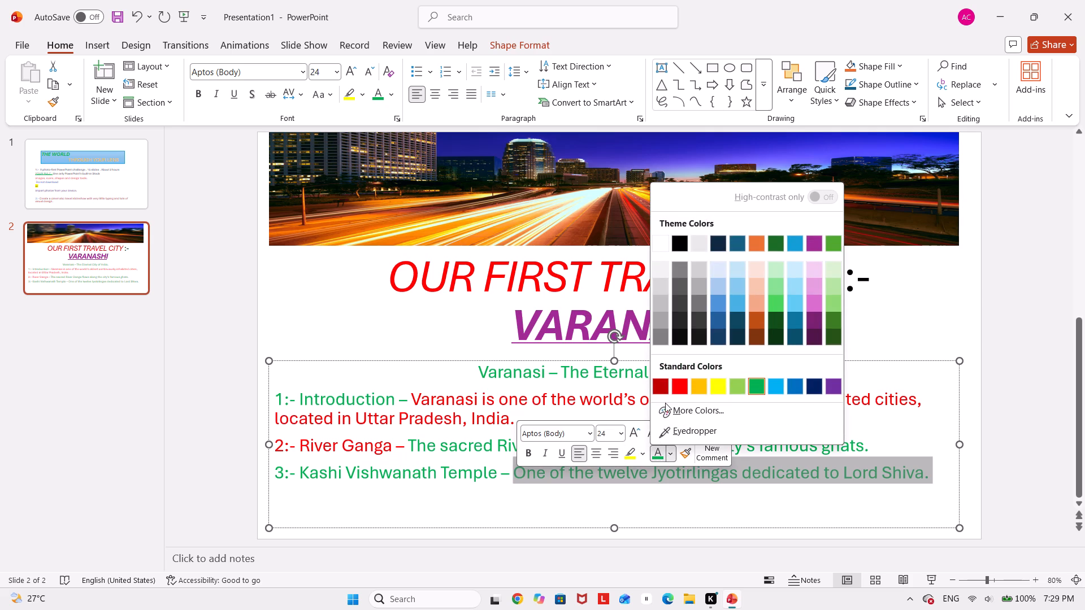
{"action": "left_click", "coordinate": [678, 388]}
Fill the empty line below the Kashi Vishwanath Temple sentence with "4:- Dashashwamedh Gath -".
{"action": "left_click", "coordinate": [641, 504]}
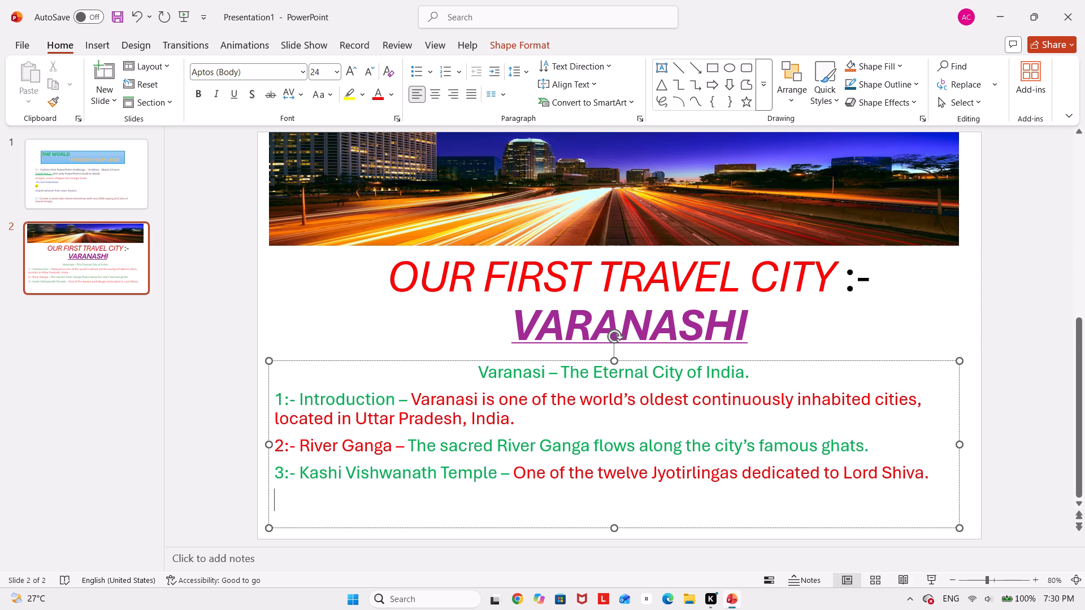
{"action": "key", "text": "4"}
{"action": "type", "text": ":-"}
{"action": "key", "text": "space"}
{"action": "type", "text": "Das"}
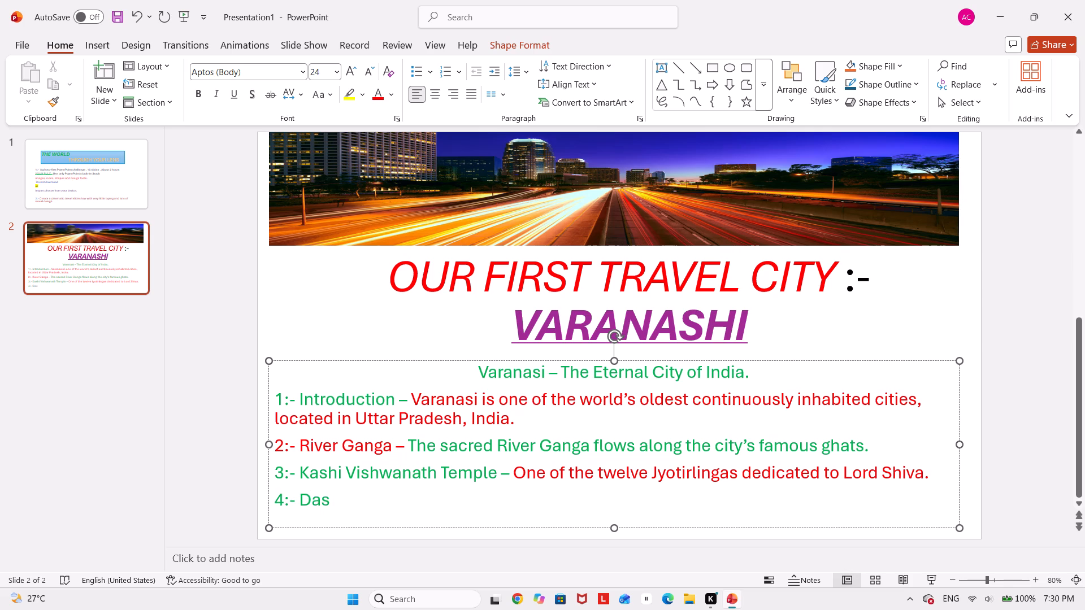
{"action": "key", "text": "h"}
{"action": "type", "text": "ash"}
{"action": "type", "text": "wa"}
{"action": "key", "text": "m"}
{"action": "type", "text": "ed"}
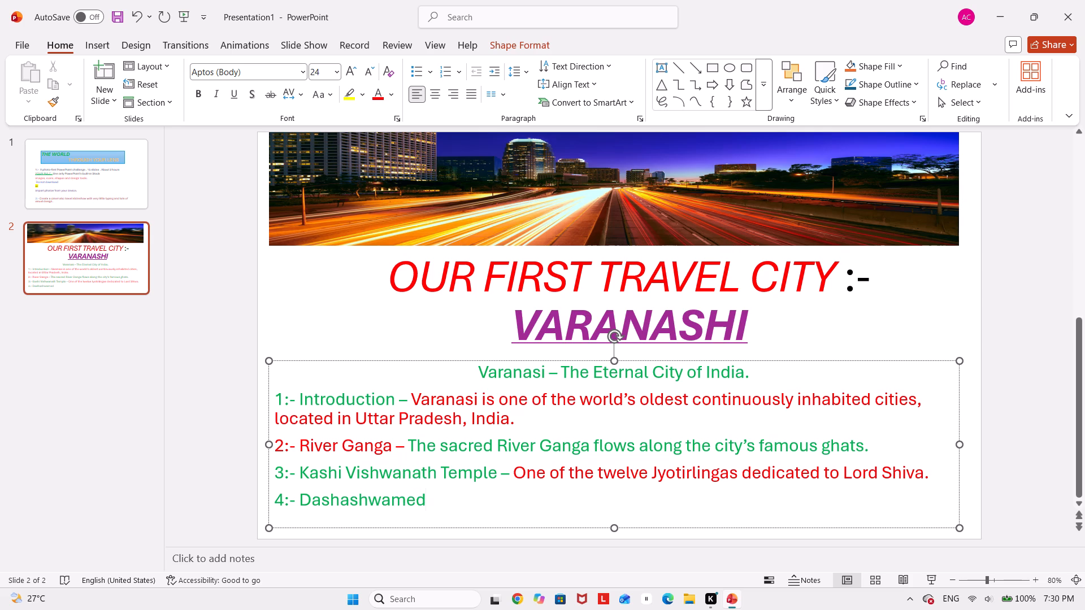
{"action": "key", "text": "h"}
{"action": "key", "text": "space"}
{"action": "type", "text": "Gath"}
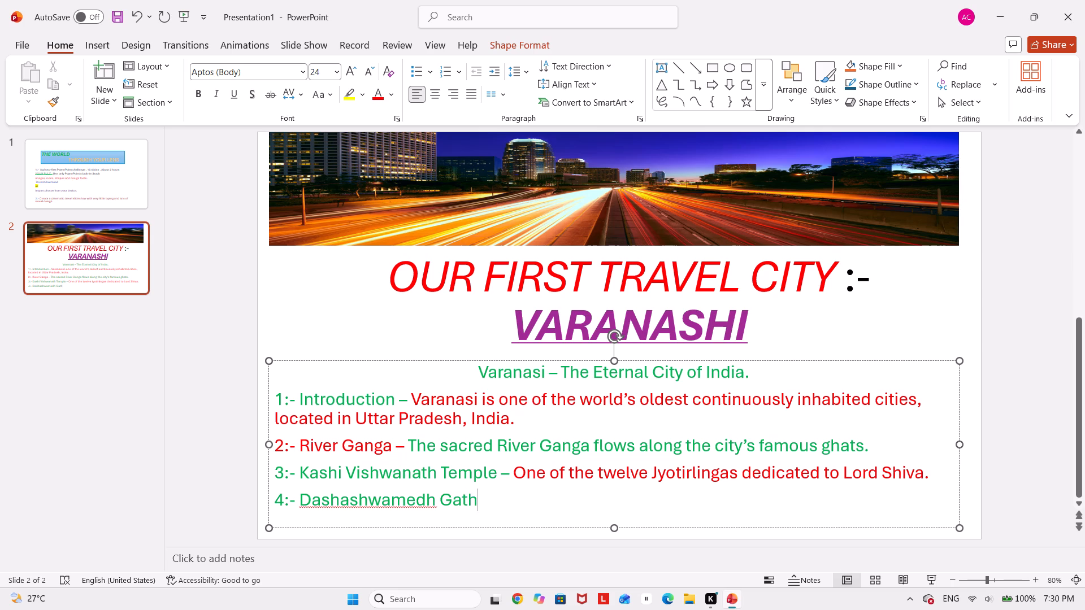
{"action": "key", "text": "space"}
{"action": "type", "text": "-"}
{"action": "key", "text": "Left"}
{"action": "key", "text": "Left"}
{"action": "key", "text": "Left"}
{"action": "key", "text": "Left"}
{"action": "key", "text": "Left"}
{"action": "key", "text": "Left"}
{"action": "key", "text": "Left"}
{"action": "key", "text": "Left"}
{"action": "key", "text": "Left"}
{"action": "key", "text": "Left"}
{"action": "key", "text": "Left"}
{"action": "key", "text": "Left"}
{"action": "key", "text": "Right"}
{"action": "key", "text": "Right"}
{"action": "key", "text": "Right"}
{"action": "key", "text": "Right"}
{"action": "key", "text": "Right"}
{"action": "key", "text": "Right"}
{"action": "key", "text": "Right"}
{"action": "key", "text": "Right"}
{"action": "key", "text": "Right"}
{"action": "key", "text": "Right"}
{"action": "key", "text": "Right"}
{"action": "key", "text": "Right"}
Continue the Dashashwamedh Gath line with "Famous for its spectacular evening Ganga Aarti.".
{"action": "key", "text": "space"}
{"action": "type", "text": "Famous"}
{"action": "key", "text": "space"}
{"action": "type", "text": "for its sp"}
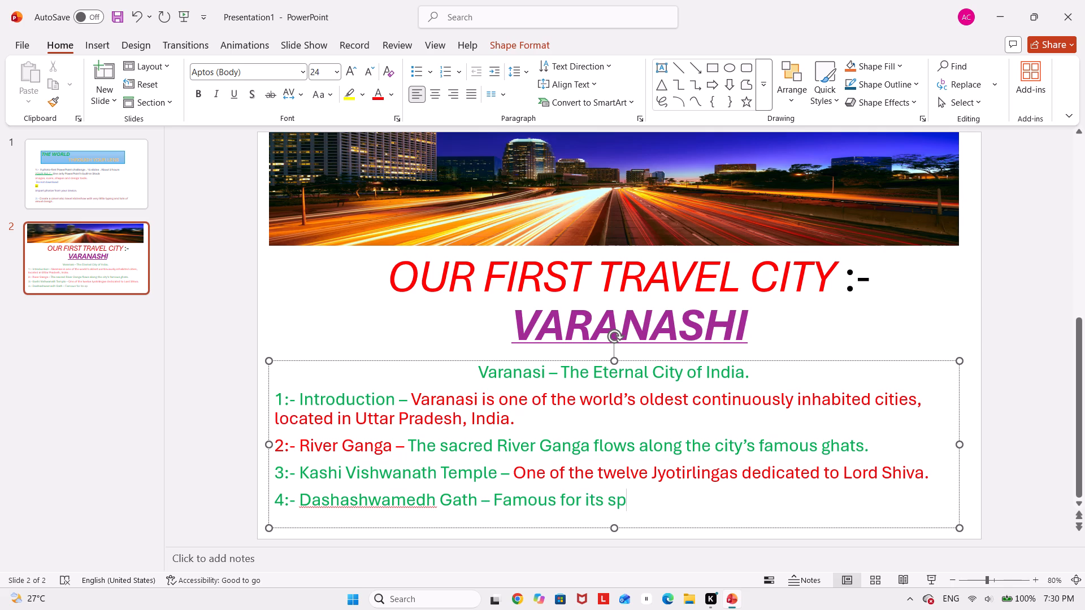
{"action": "type", "text": "ec"}
{"action": "type", "text": "ta"}
{"action": "type", "text": "cular"}
{"action": "key", "text": "space"}
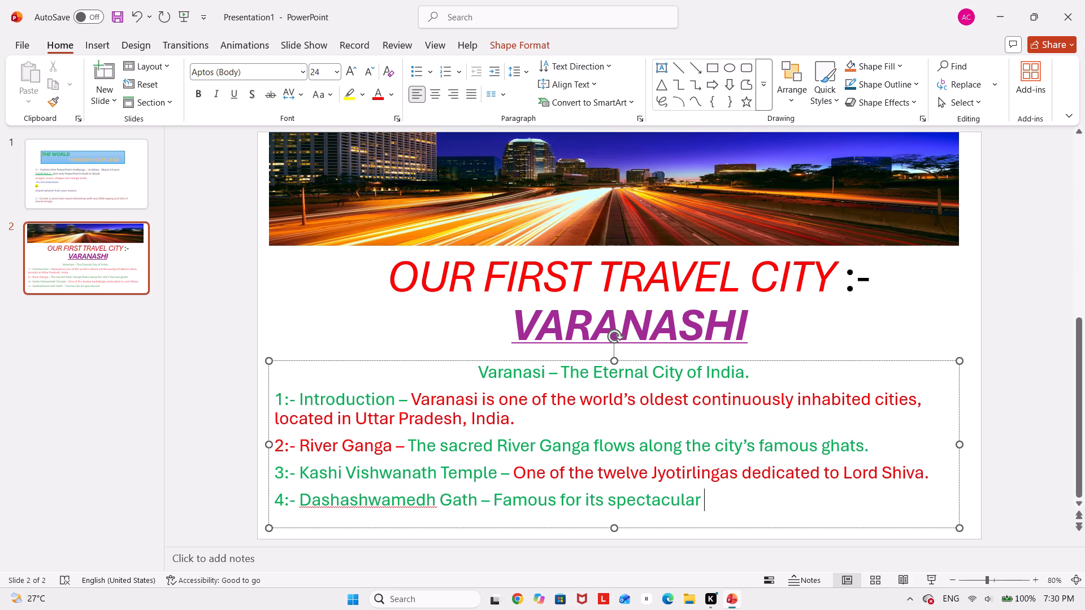
{"action": "type", "text": "evenin"}
{"action": "type", "text": "g Ganga A"}
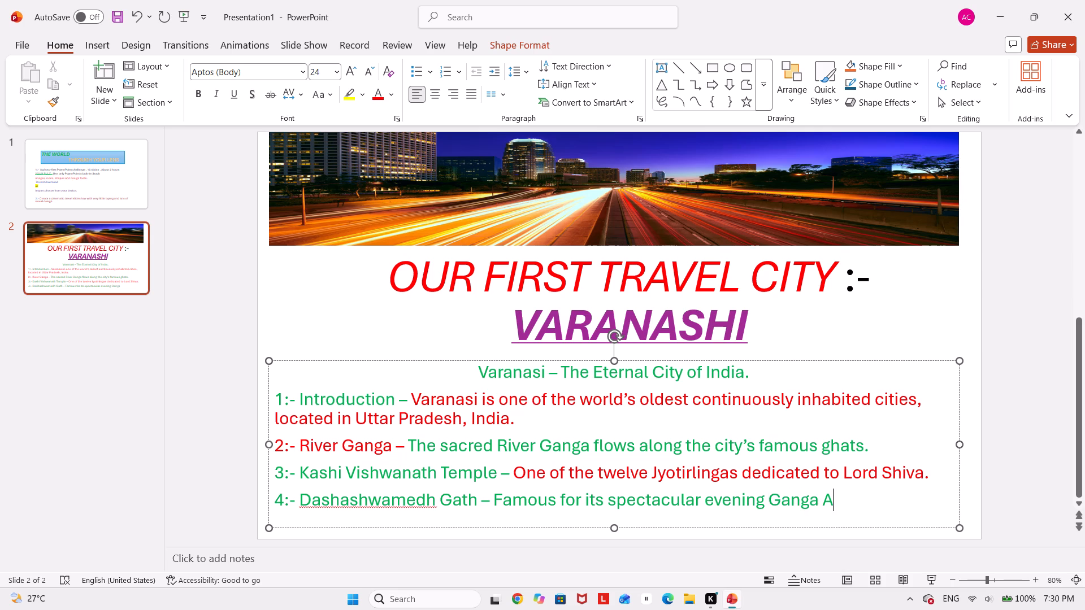
{"action": "type", "text": "arti"}
{"action": "key", "text": "period"}
Color the sentence "Famous for its spectacular evening Ganga Aarti." red.
{"action": "left_click_drag", "start_coordinate": [878, 504], "coordinate": [524, 499]}
{"action": "left_click", "coordinate": [662, 475]}
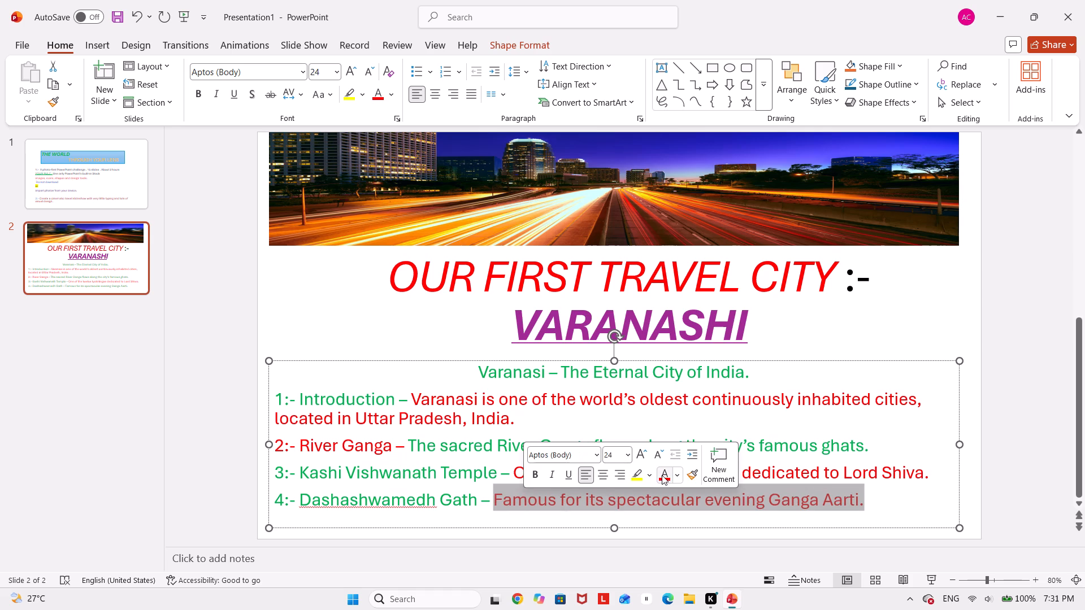
{"action": "left_click", "coordinate": [643, 513]}
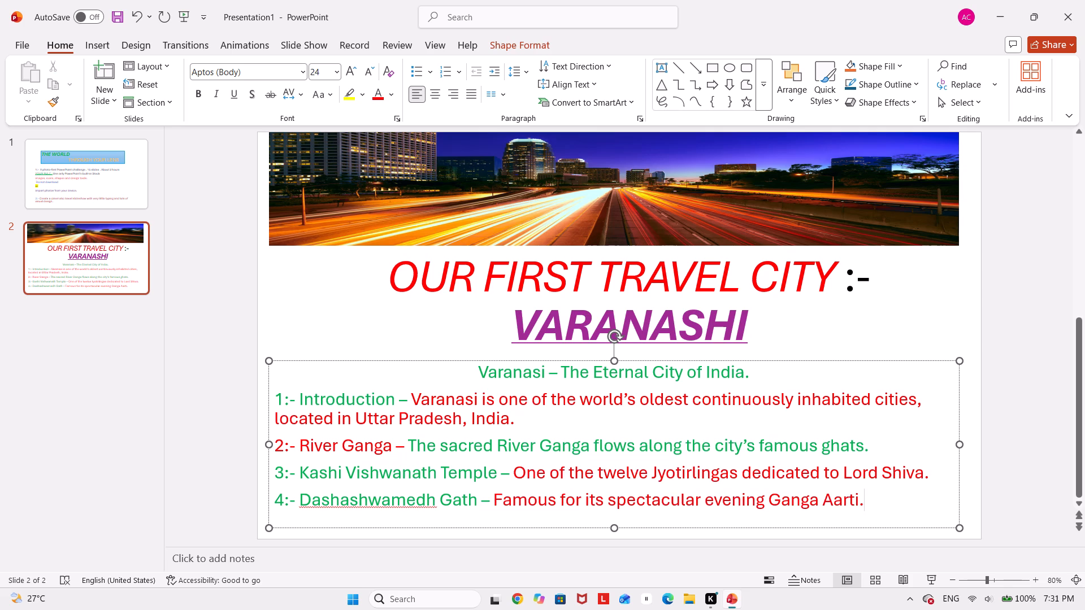
Add an empty line below the Dashashwamedh Gath sentence and extend the text box downward past the slide's bottom edge.
{"action": "key", "text": "Return"}
{"action": "key", "text": "BackSpace"}
{"action": "left_click", "coordinate": [864, 502]}
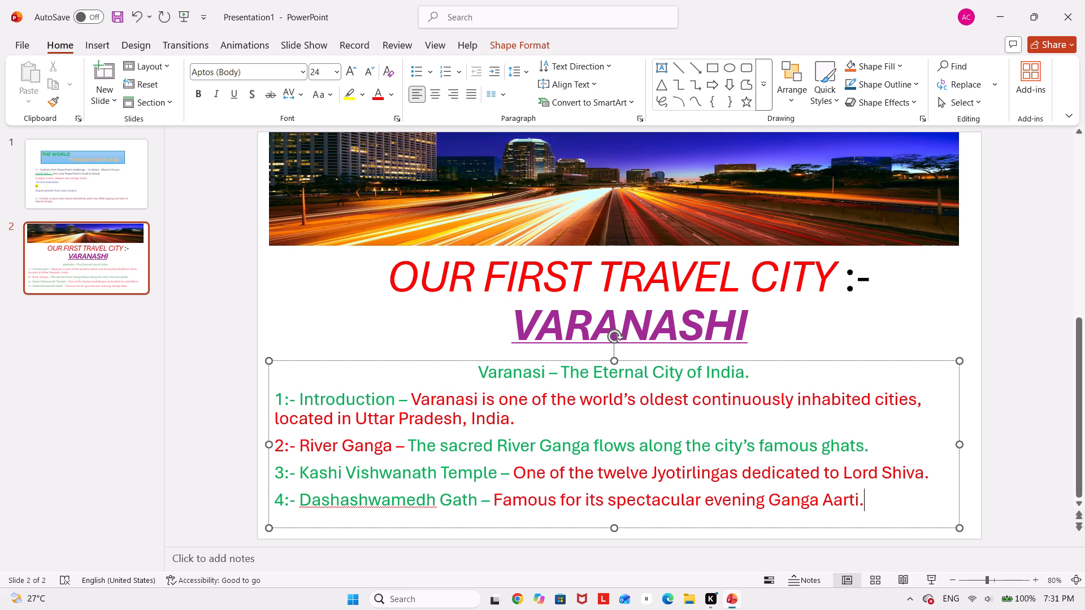
{"action": "key", "text": "Return"}
{"action": "scroll", "coordinate": [835, 427], "scroll_direction": "down", "scroll_amount": 1}
{"action": "left_click_drag", "start_coordinate": [614, 524], "coordinate": [623, 540]}
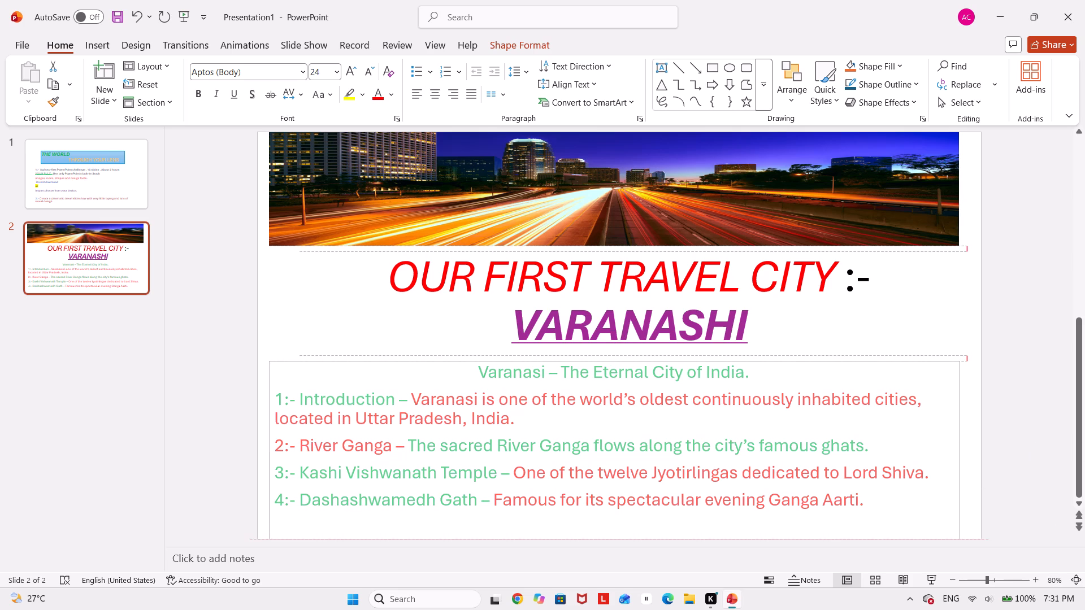
{"action": "left_click_drag", "start_coordinate": [623, 540], "coordinate": [603, 582]}
Add a new line below the Dashashwamedh Gath sentence reading "5:- Assi Ghat :-".
{"action": "left_click", "coordinate": [870, 505]}
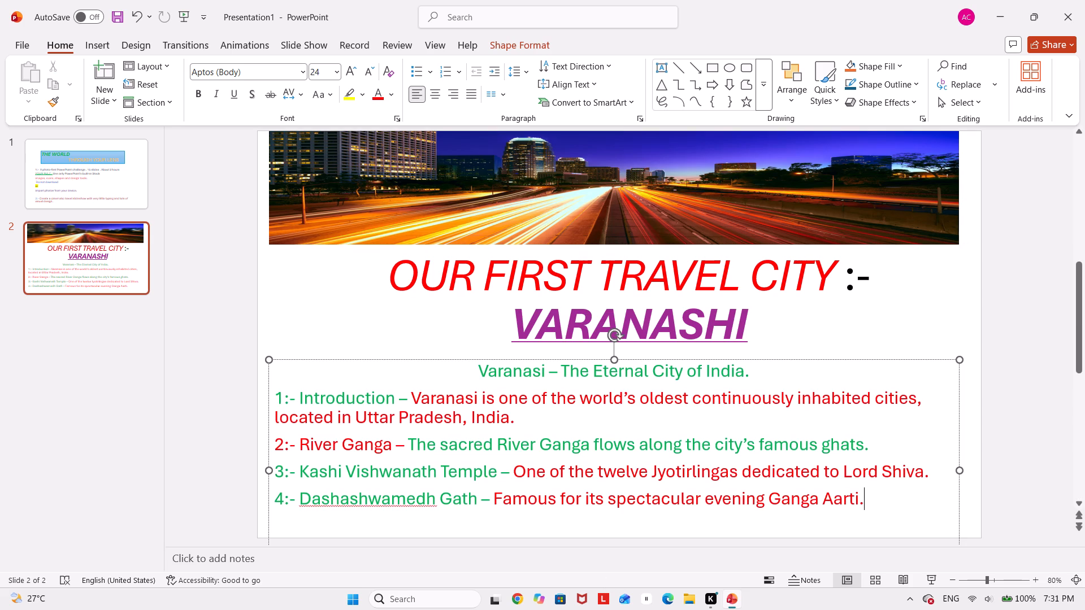
{"action": "key", "text": "Return"}
{"action": "key", "text": "5"}
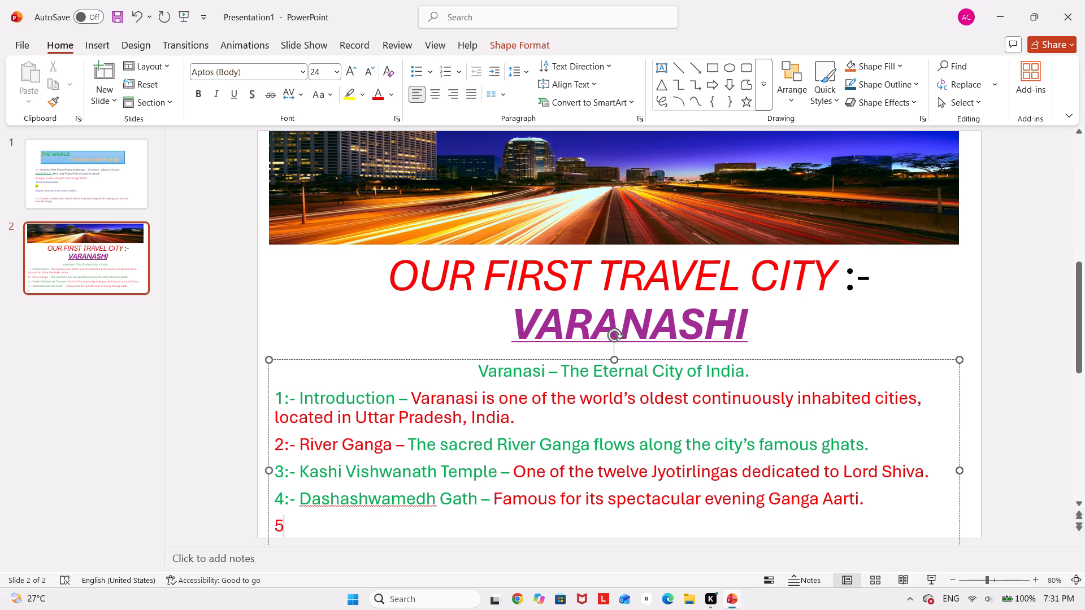
{"action": "type", "text": ":-"}
{"action": "key", "text": "space"}
{"action": "type", "text": "Ass"}
{"action": "type", "text": "i Gath"}
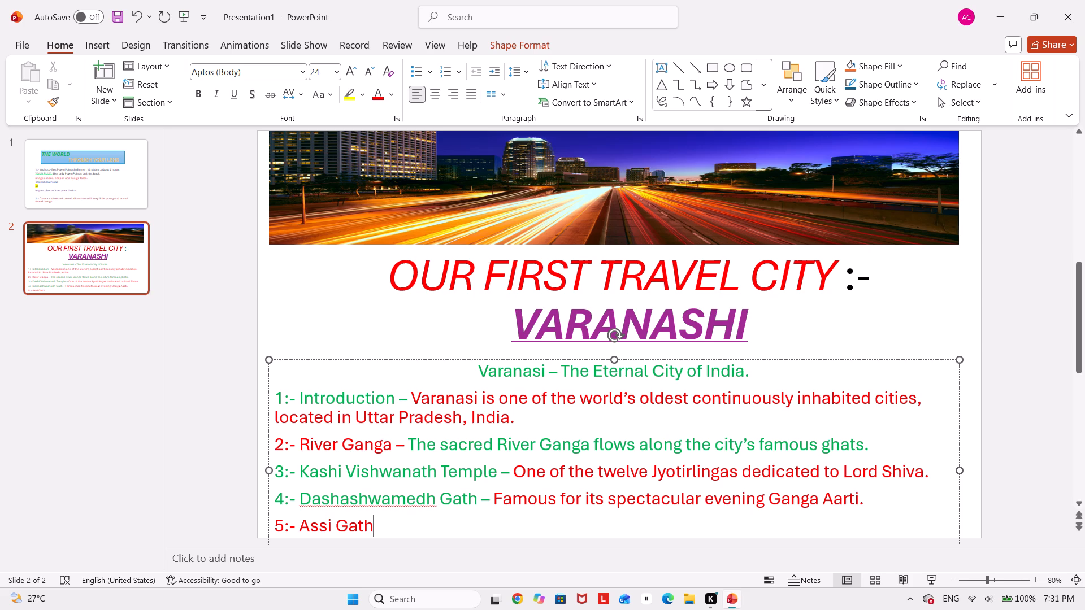
{"action": "key", "text": "BackSpace"}
{"action": "key", "text": "BackSpace"}
{"action": "key", "text": "BackSpace"}
{"action": "type", "text": "hsat"}
{"action": "key", "text": "BackSpace"}
{"action": "key", "text": "BackSpace"}
{"action": "key", "text": "BackSpace"}
{"action": "type", "text": "at"}
{"action": "key", "text": "space"}
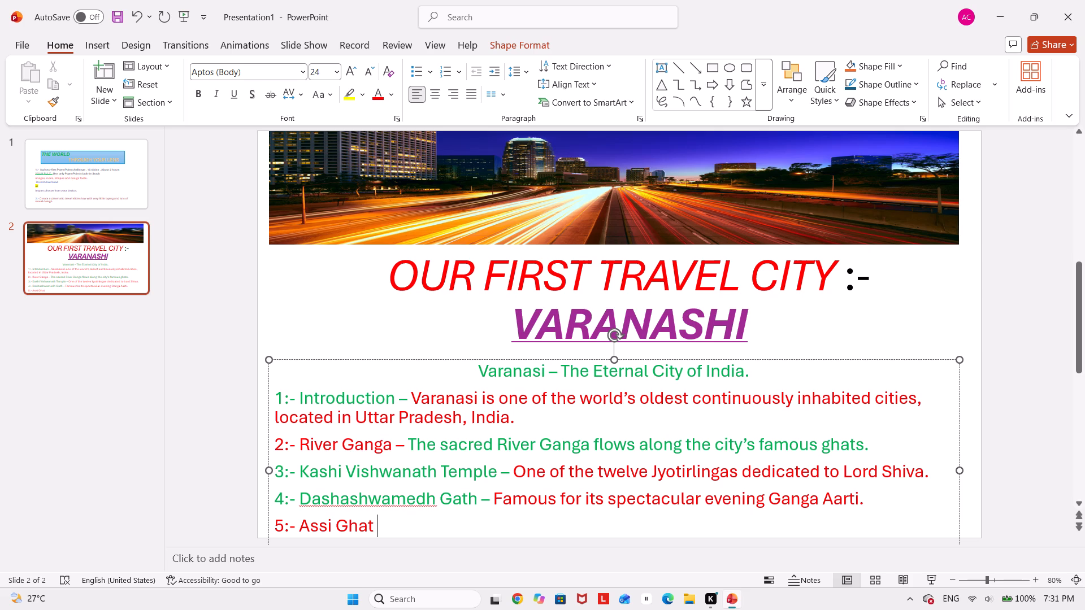
{"action": "type", "text": ":-"}
{"action": "key", "text": "space"}
Continue the Assi Ghat line after "A" with "Popular place for sunrise, yoga and peaceful river views.".
{"action": "key", "text": "space"}
{"action": "type", "text": "POPO"}
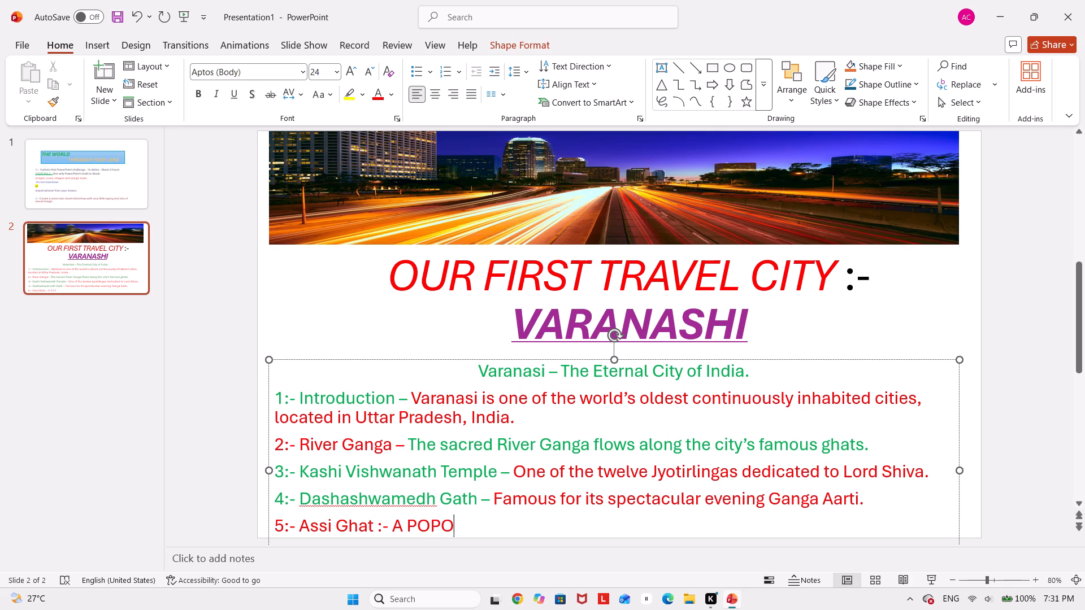
{"action": "key", "text": "BackSpace"}
{"action": "key", "text": "BackSpace"}
{"action": "key", "text": "BackSpace"}
{"action": "key", "text": "BackSpace"}
{"action": "type", "text": "Popular"}
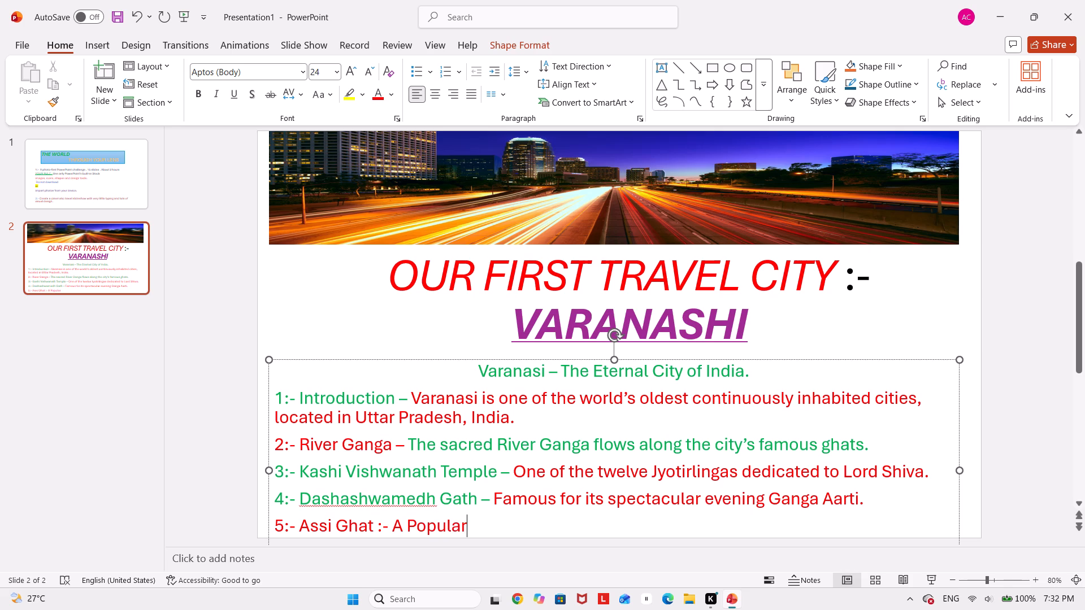
{"action": "key", "text": "space"}
{"action": "type", "text": "place for sunri"}
{"action": "type", "text": "se"}
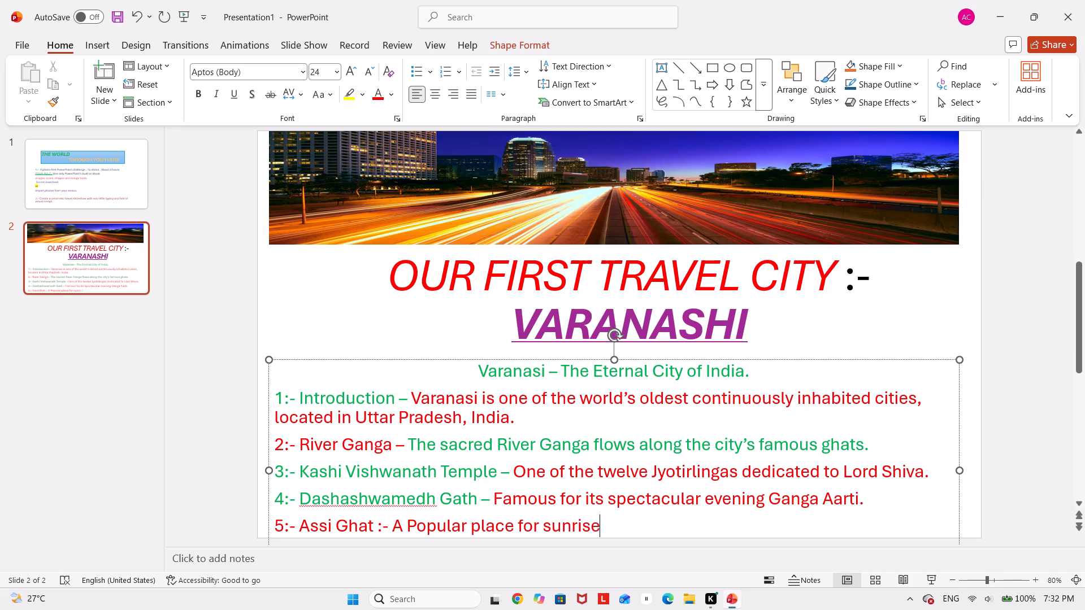
{"action": "type", "text": ", yoga and"}
{"action": "key", "text": "space"}
{"action": "type", "text": "pea"}
{"action": "type", "text": "ceful river view"}
{"action": "type", "text": "s."}
{"action": "key", "text": "space"}
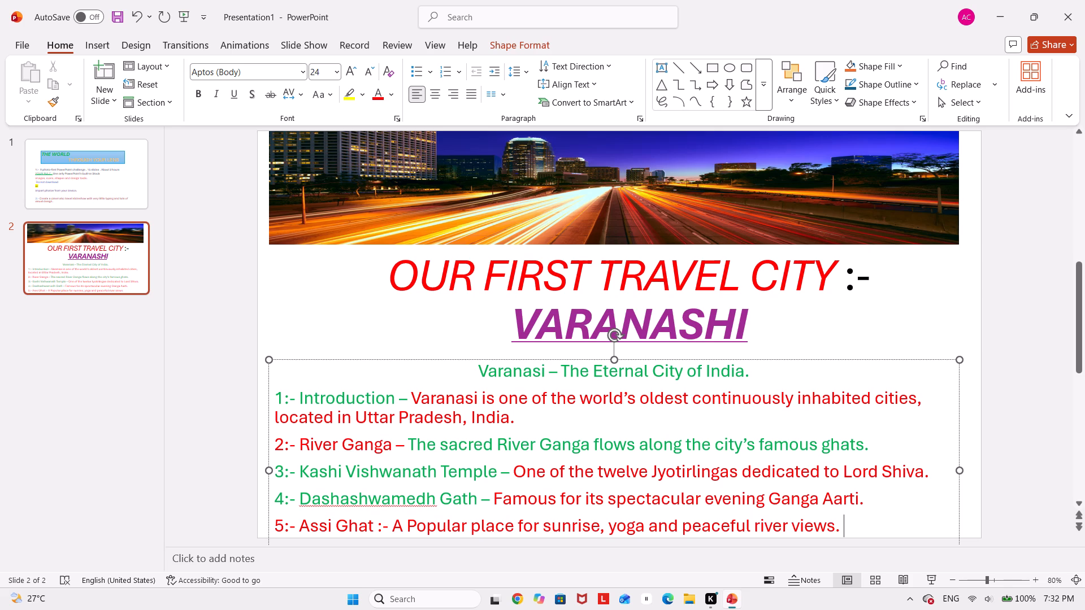
Color the sentence "A Popular place for sunrise, yoga and peaceful river views." green.
{"action": "left_click_drag", "start_coordinate": [848, 518], "coordinate": [482, 538]}
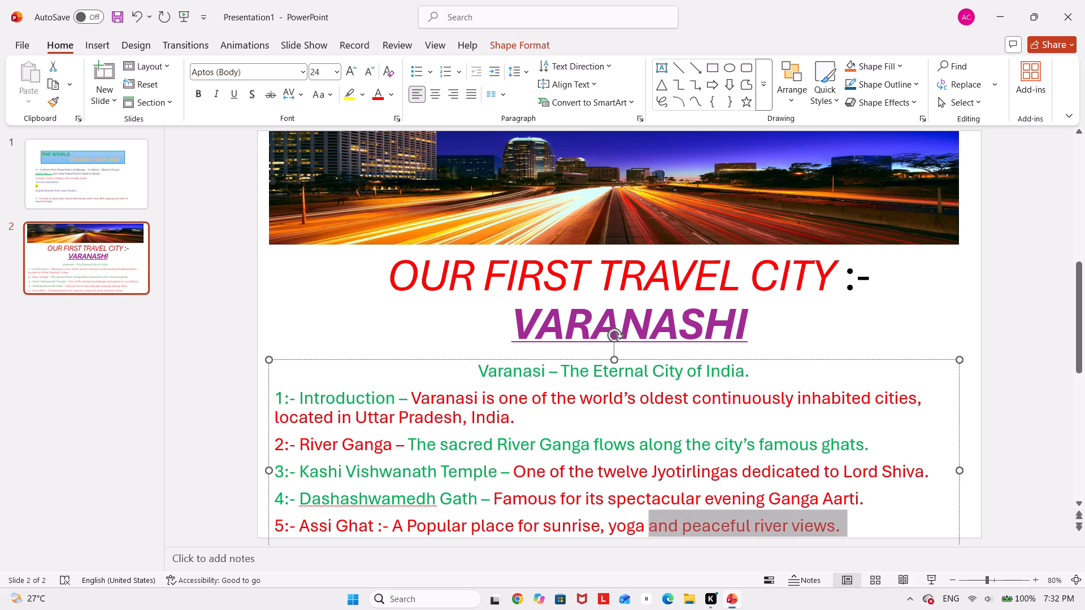
{"action": "left_click_drag", "start_coordinate": [482, 538], "coordinate": [401, 518]}
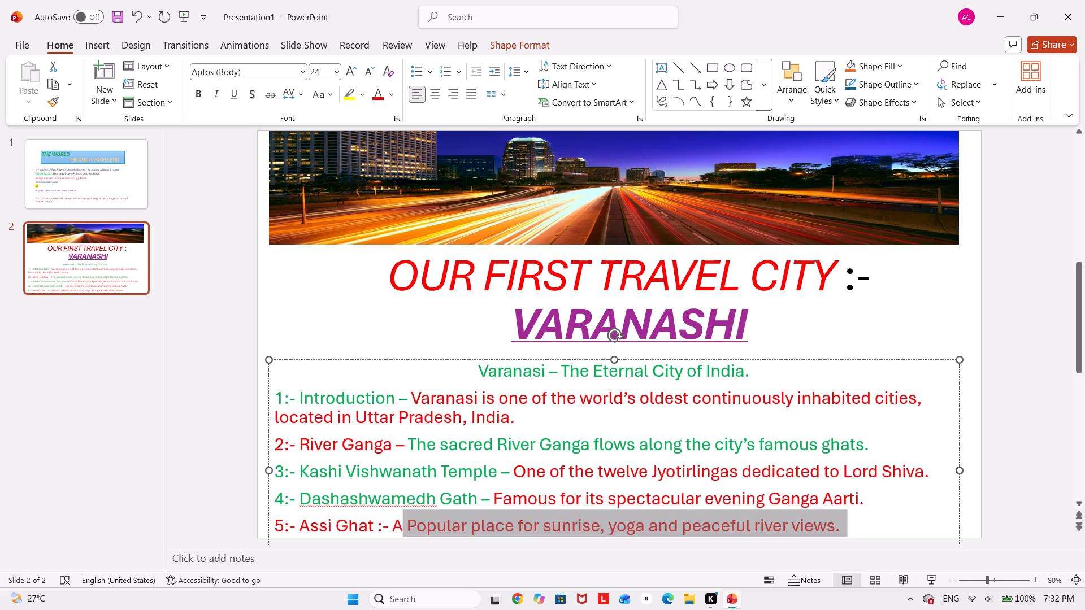
{"action": "left_click_drag", "start_coordinate": [401, 518], "coordinate": [396, 518]}
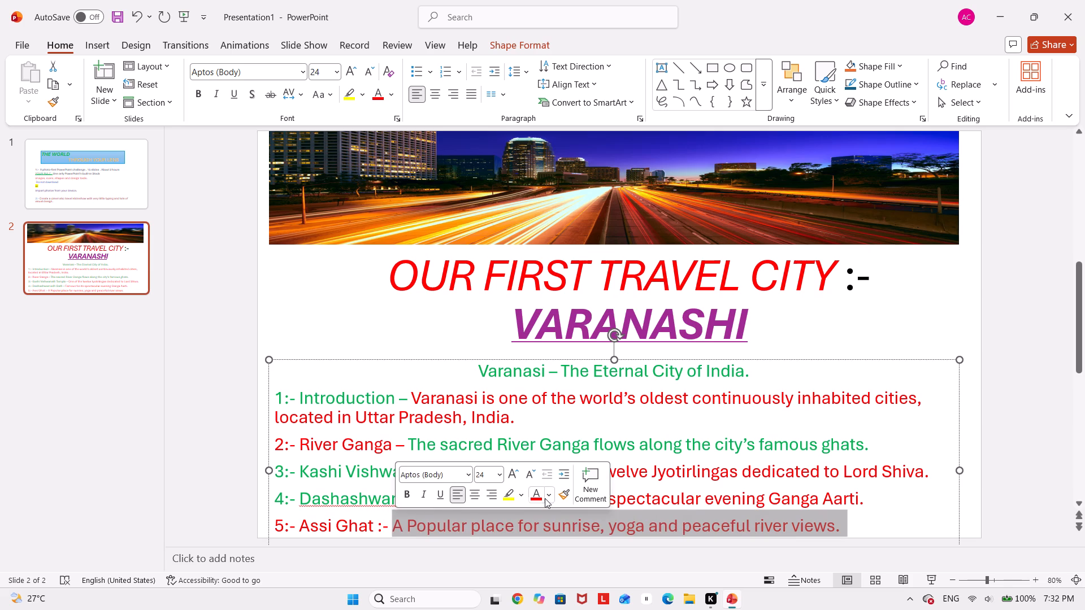
{"action": "left_click", "coordinate": [548, 498]}
{"action": "left_click", "coordinate": [635, 429]}
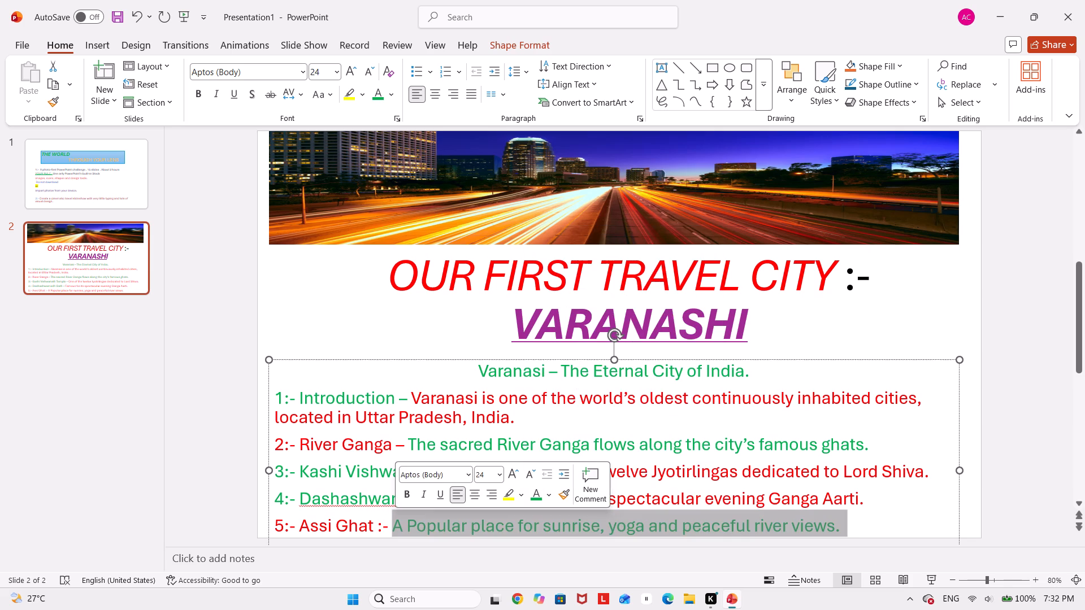
{"action": "left_click", "coordinate": [882, 531]}
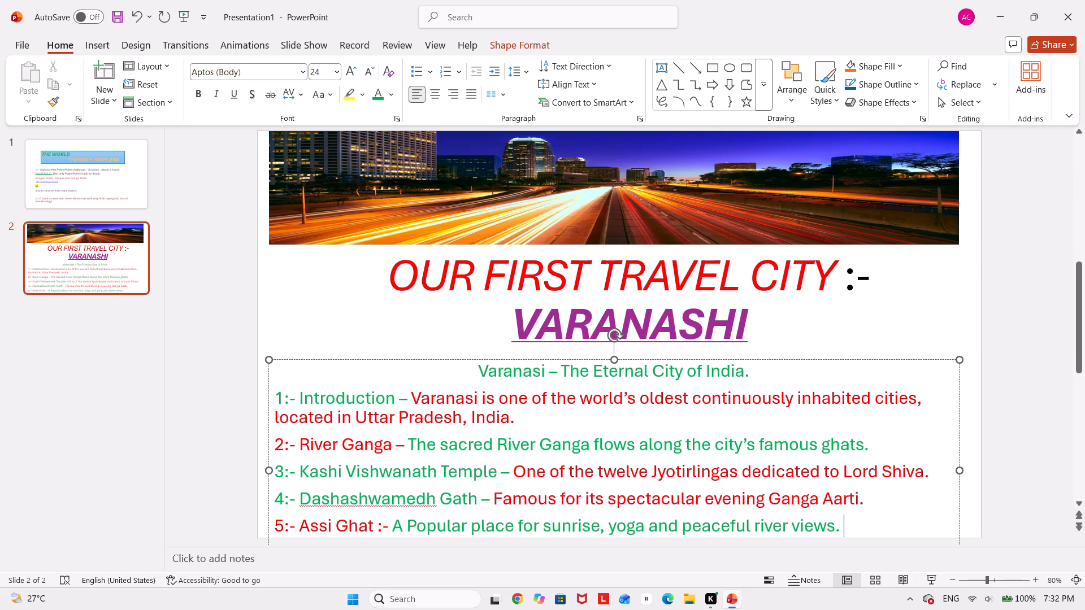
Move the Varanasi facts text box slightly up so it sits directly beneath the VARANASHI title.
{"action": "left_click_drag", "start_coordinate": [651, 358], "coordinate": [654, 343]}
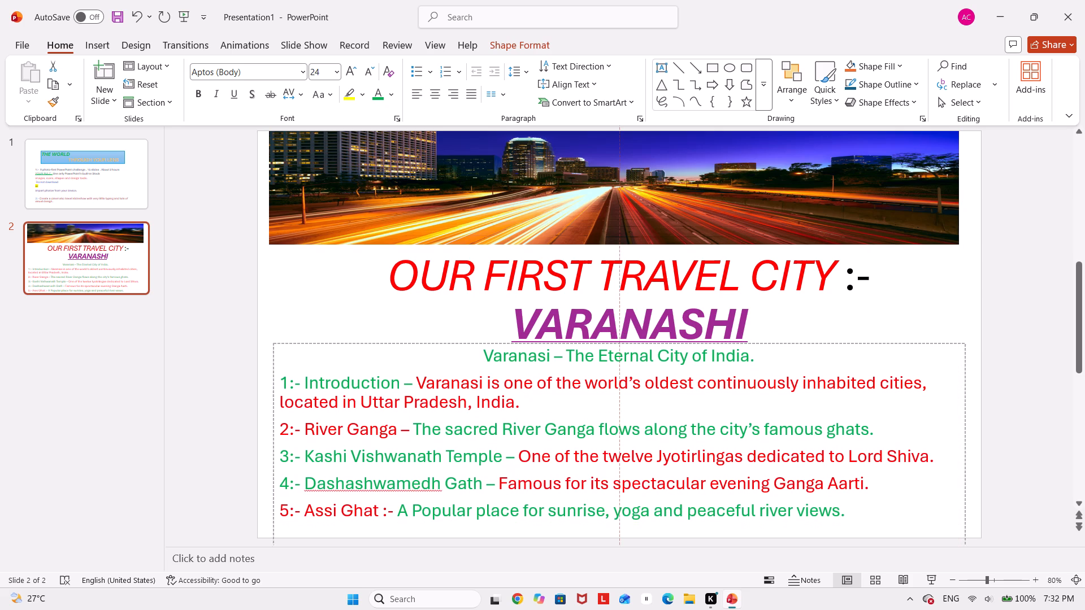
{"action": "left_click_drag", "start_coordinate": [654, 343], "coordinate": [654, 342]}
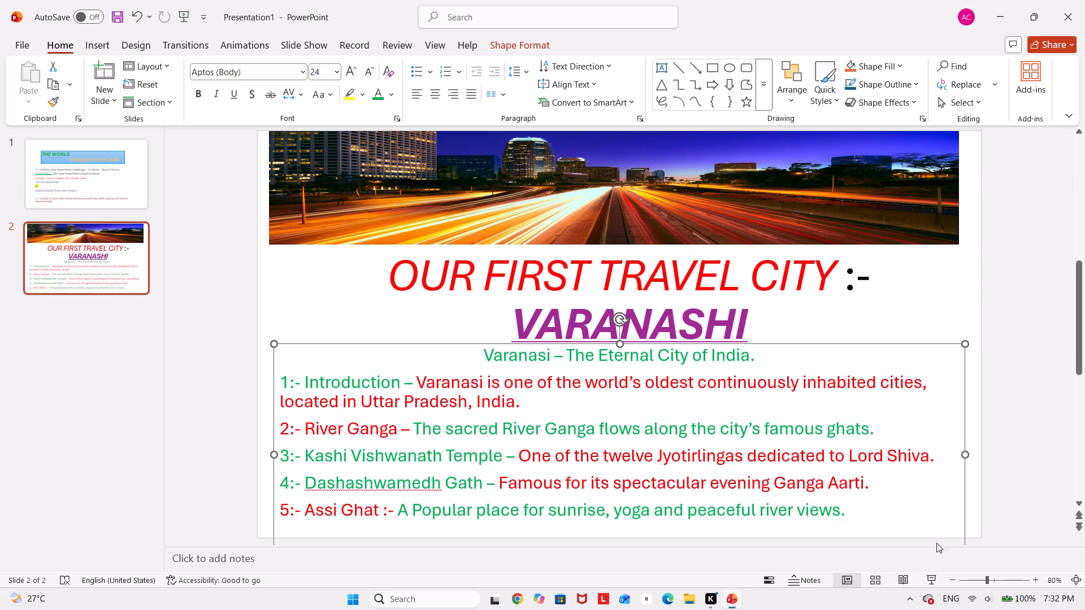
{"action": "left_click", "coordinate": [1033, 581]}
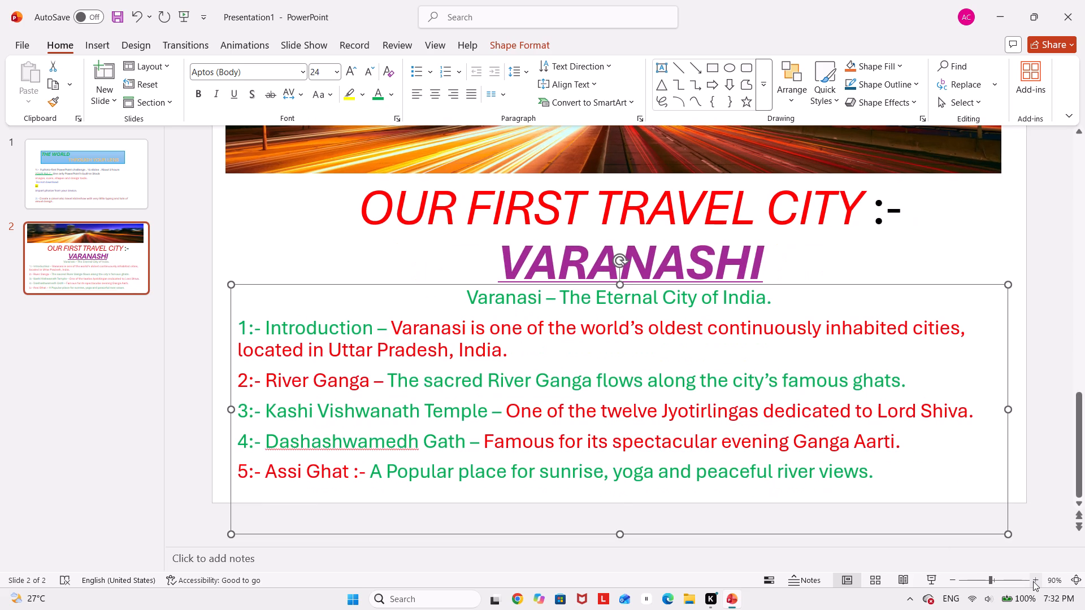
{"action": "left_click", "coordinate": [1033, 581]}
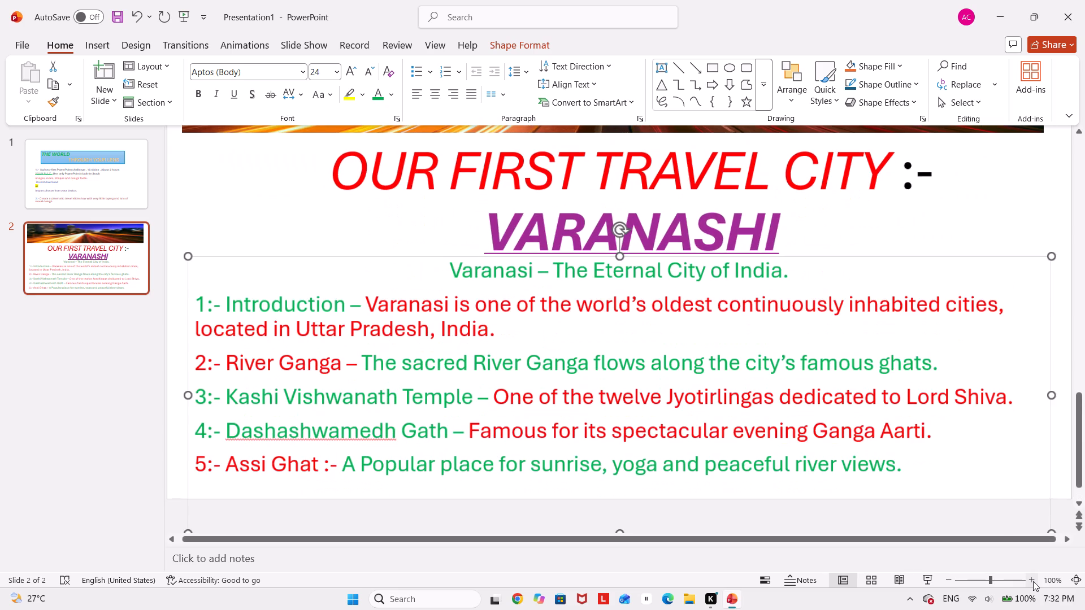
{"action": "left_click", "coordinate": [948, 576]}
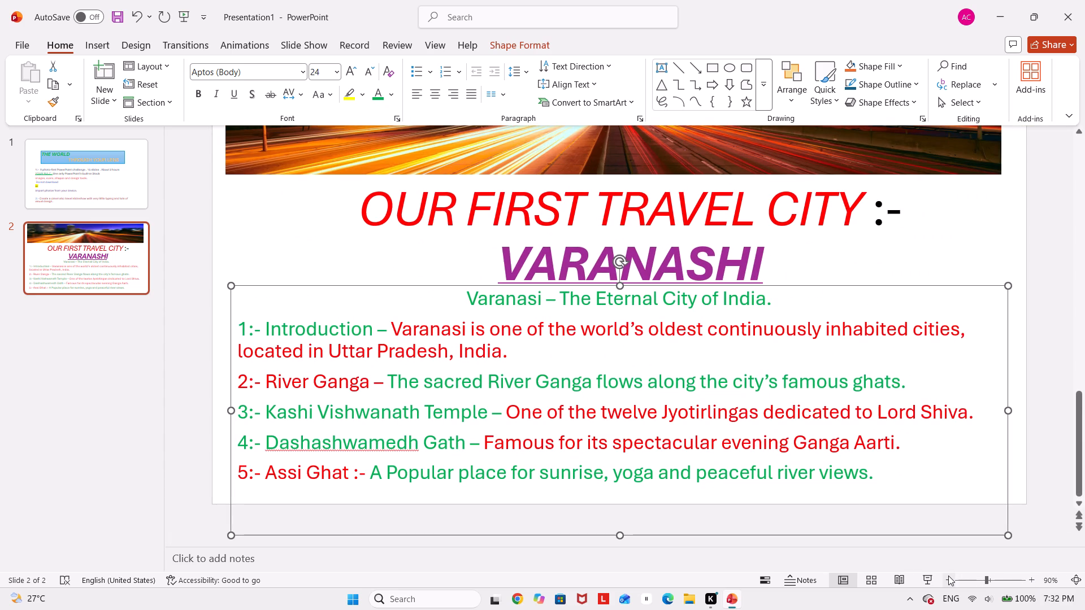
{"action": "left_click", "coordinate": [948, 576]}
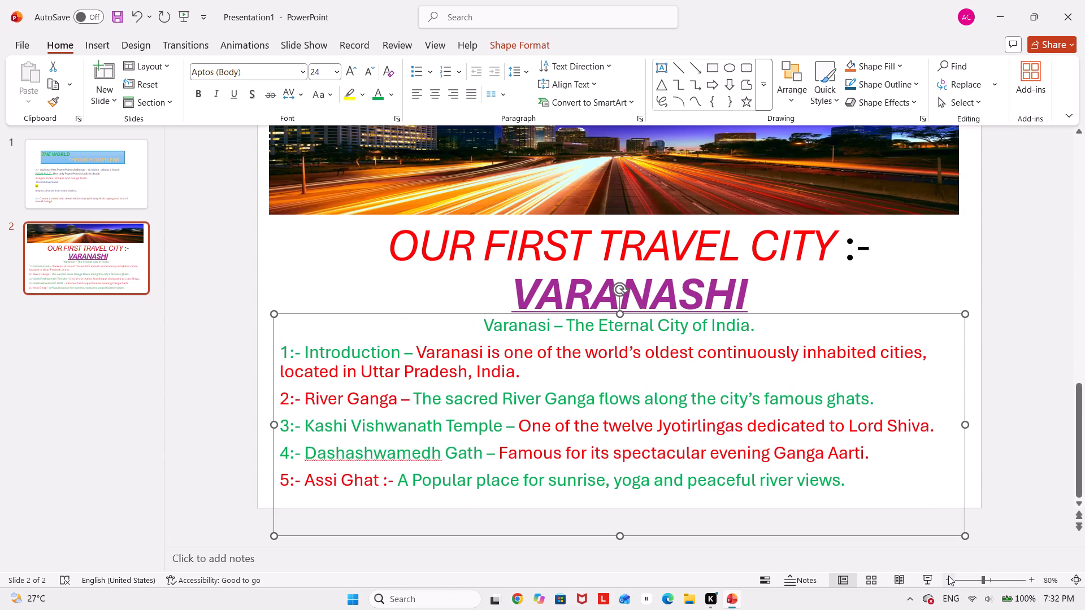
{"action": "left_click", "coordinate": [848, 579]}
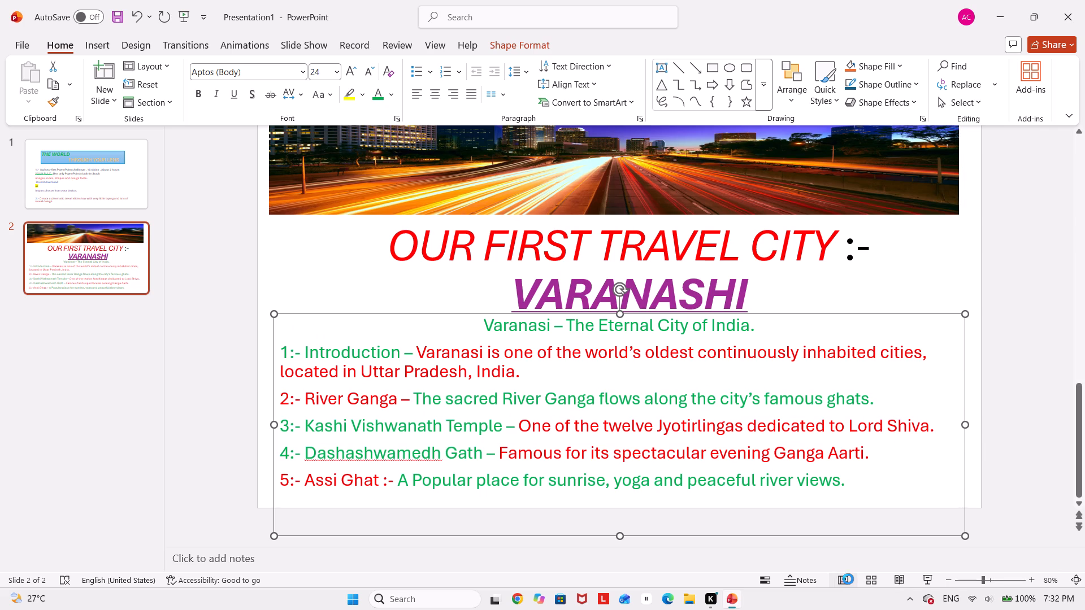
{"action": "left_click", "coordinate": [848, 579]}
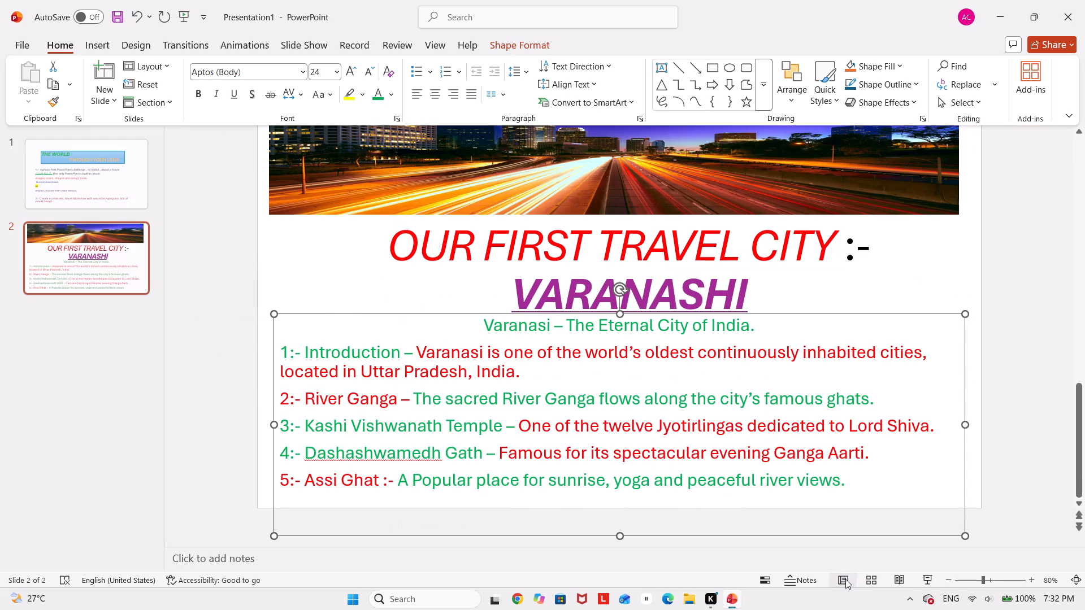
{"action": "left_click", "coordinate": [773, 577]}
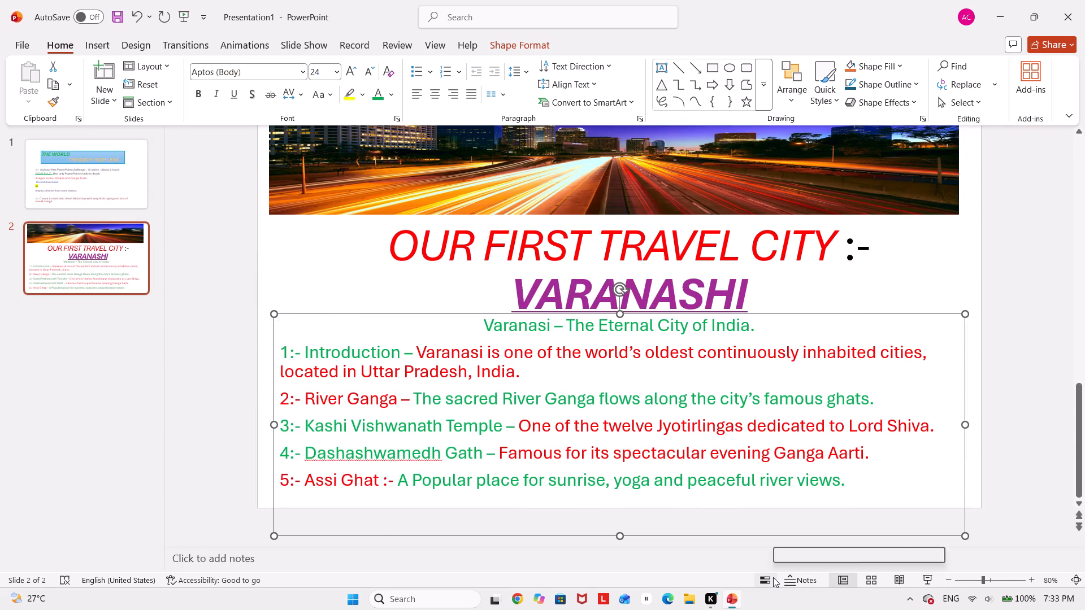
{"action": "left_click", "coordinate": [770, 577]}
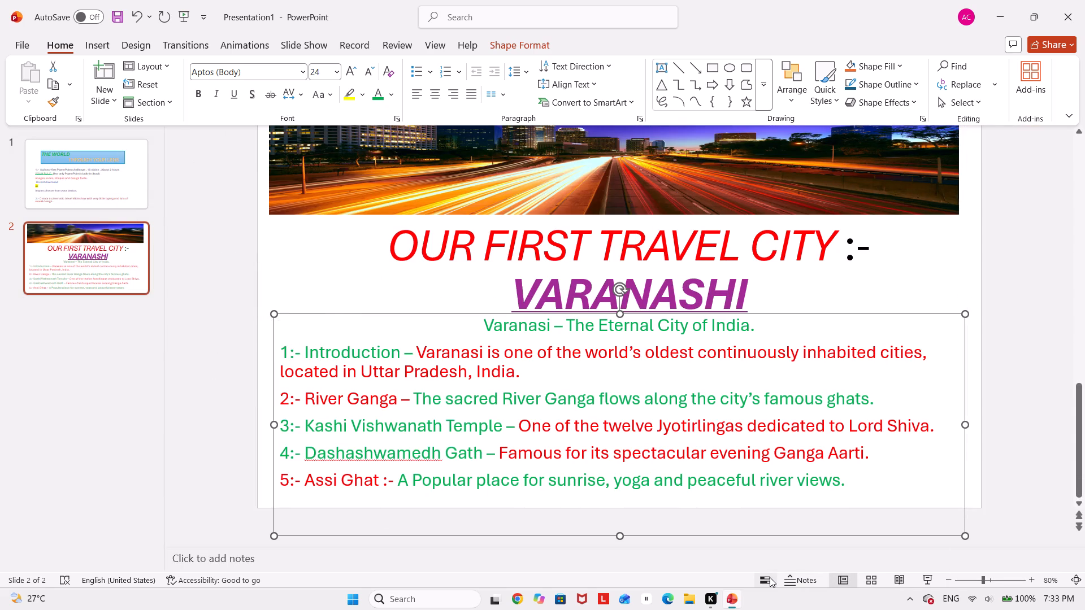
Preview slide 2 in Reading View, then return to Normal view with slide 2 open.
{"action": "left_click", "coordinate": [897, 580]}
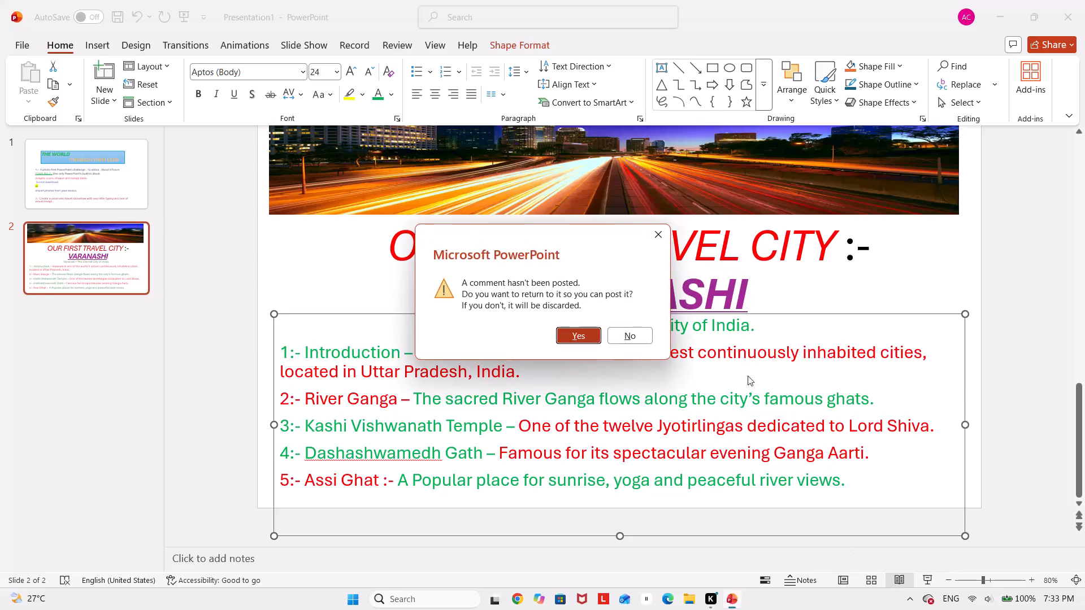
{"action": "left_click", "coordinate": [661, 243]}
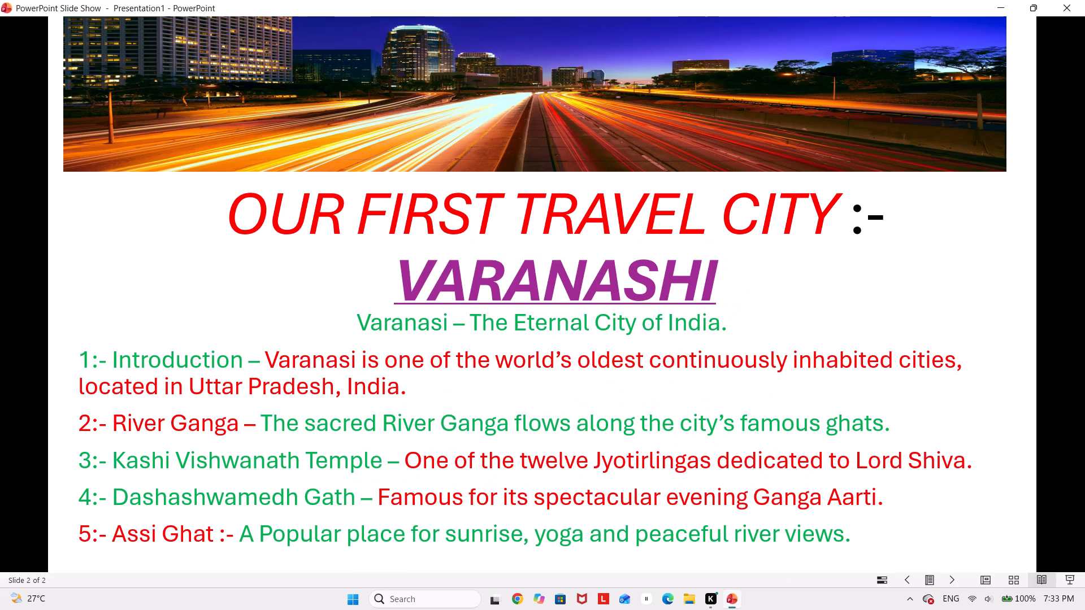
{"action": "left_click", "coordinate": [1042, 577]}
{"action": "left_click", "coordinate": [986, 582]}
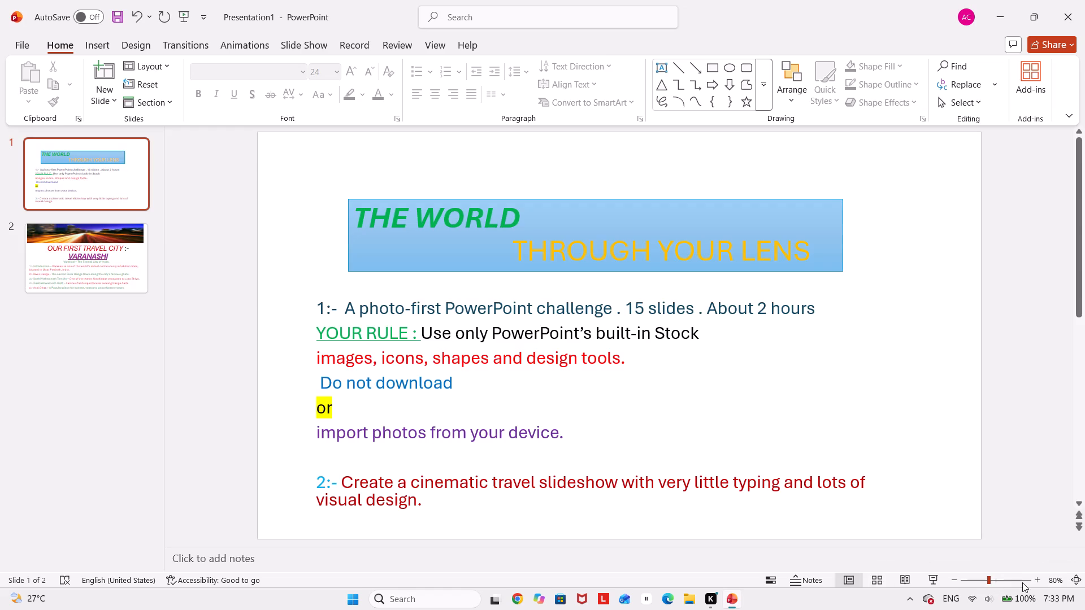
{"action": "left_click", "coordinate": [97, 263]}
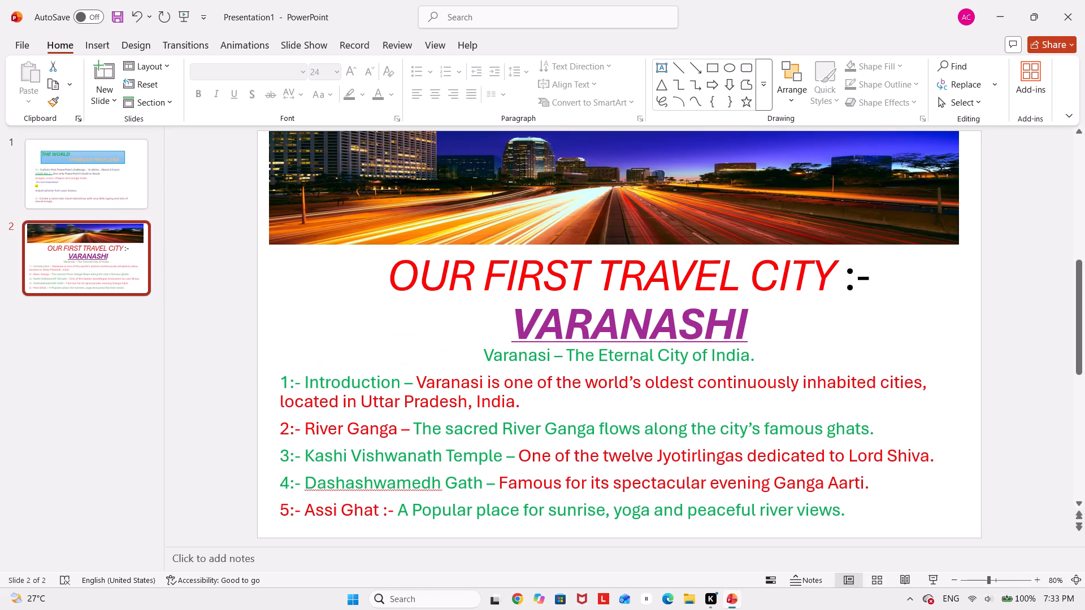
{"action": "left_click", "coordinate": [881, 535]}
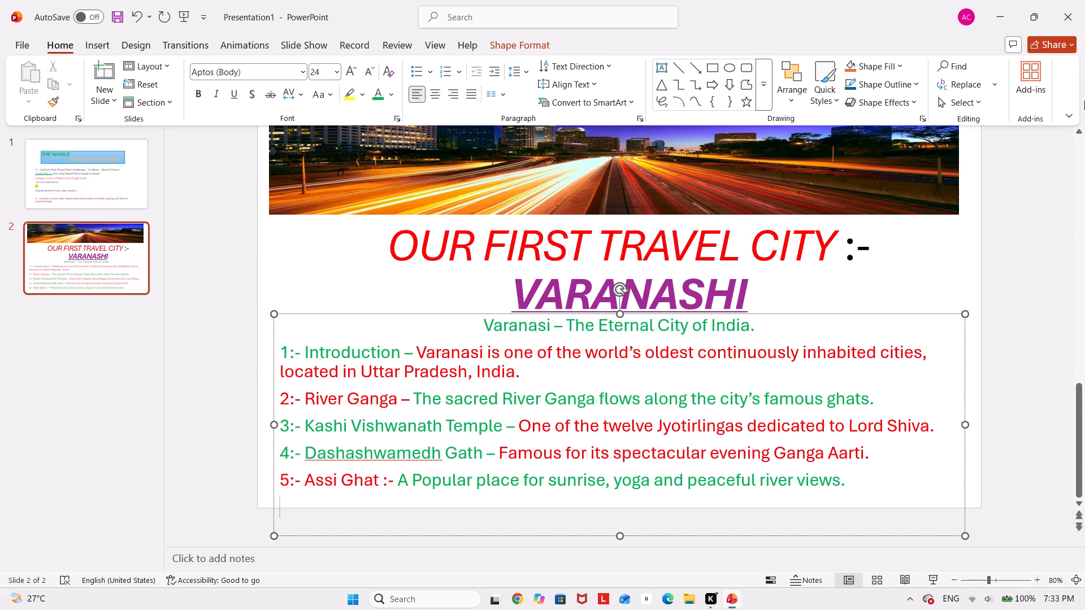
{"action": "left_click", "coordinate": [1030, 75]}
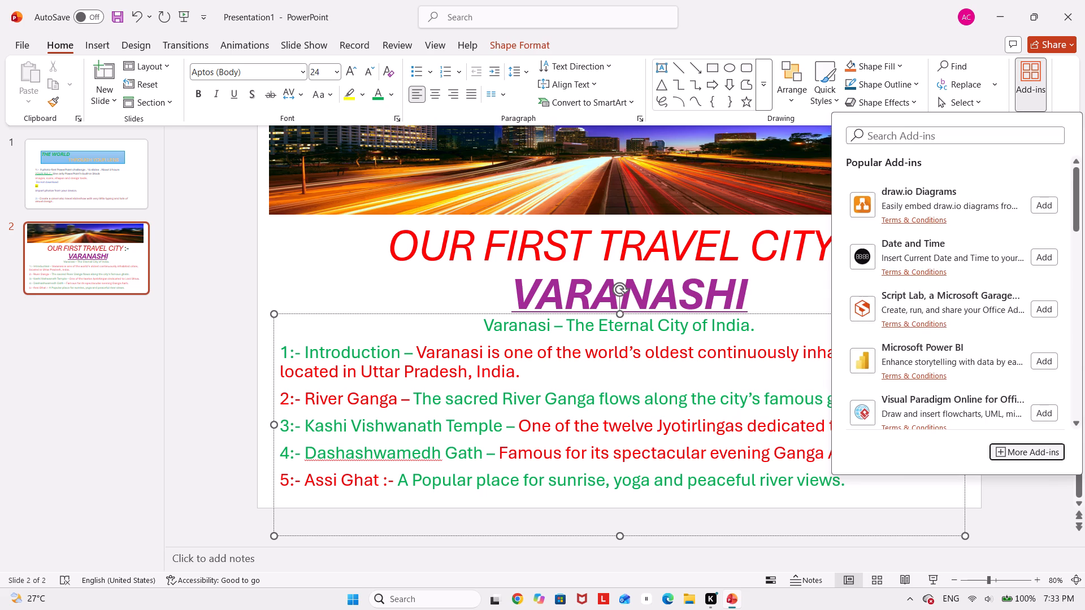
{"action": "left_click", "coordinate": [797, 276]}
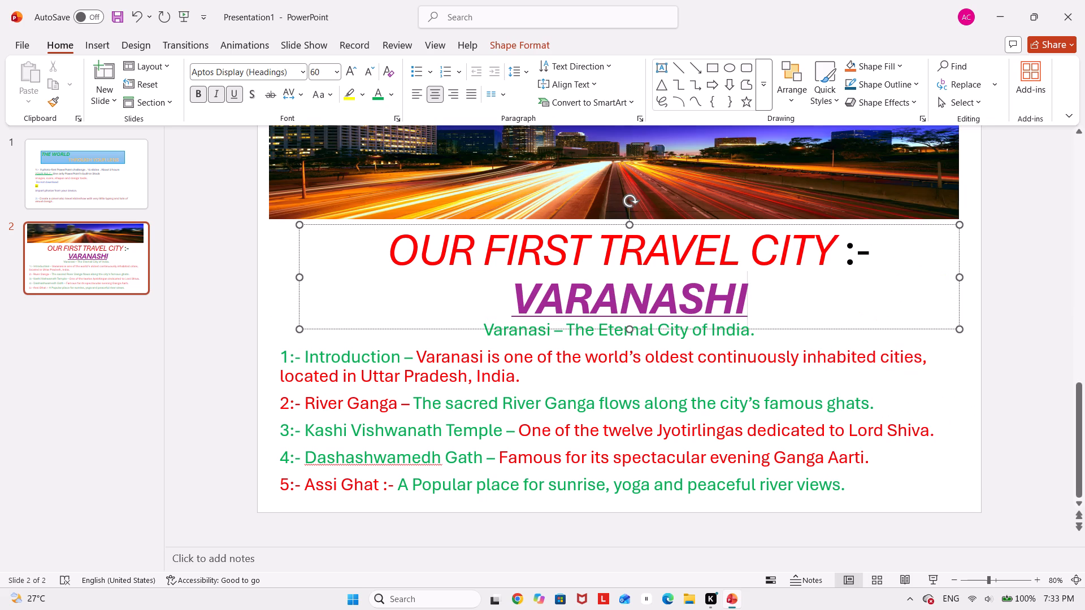
Add a section starting at slide 2, keeping the name Untitled Section.
{"action": "right_click", "coordinate": [87, 269]}
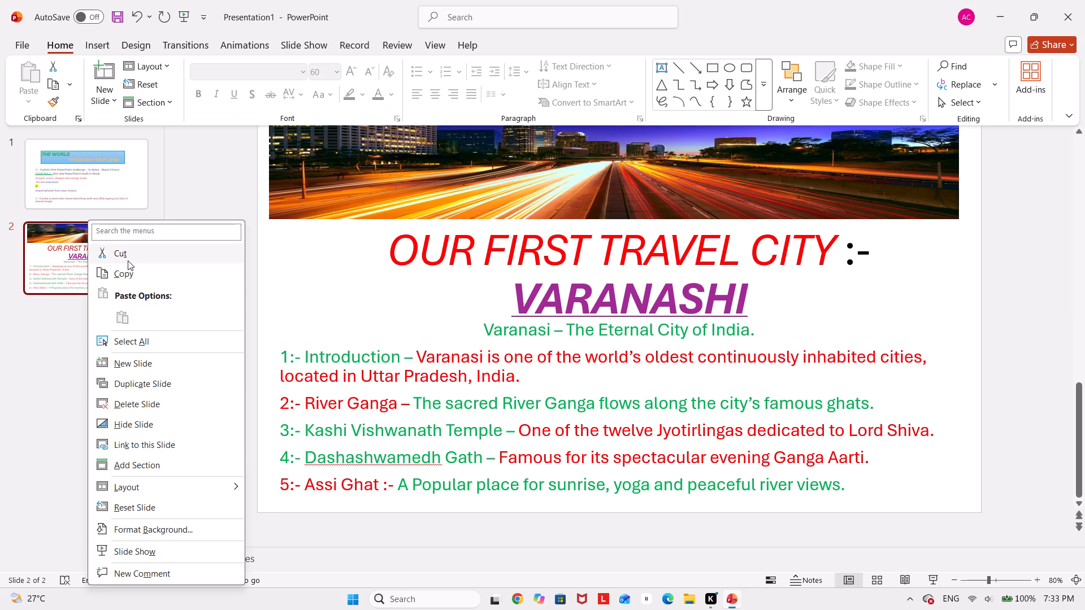
{"action": "left_click", "coordinate": [174, 458]}
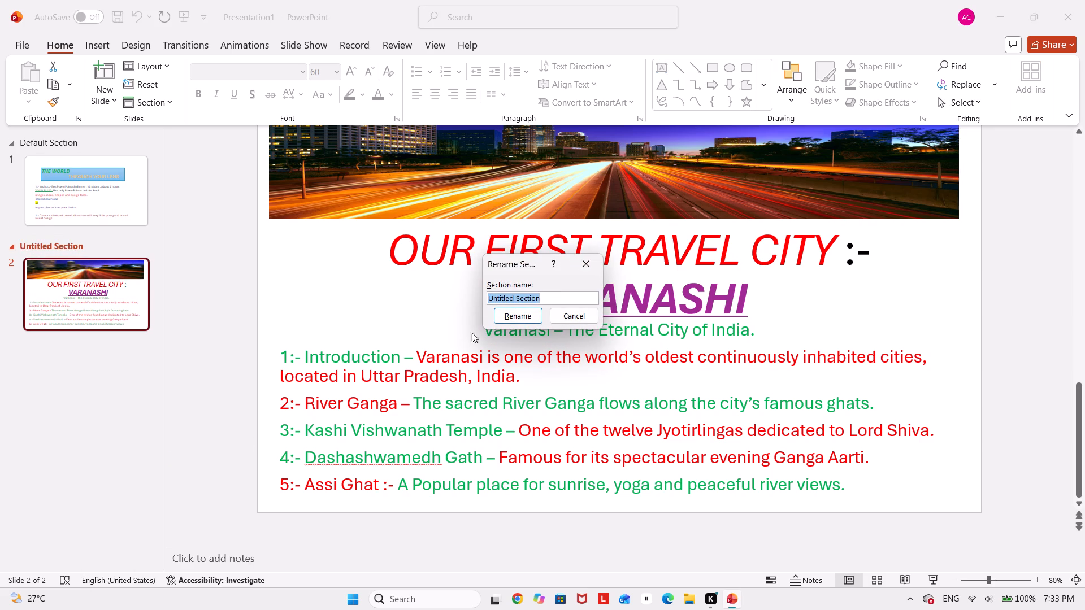
{"action": "left_click", "coordinate": [514, 316]}
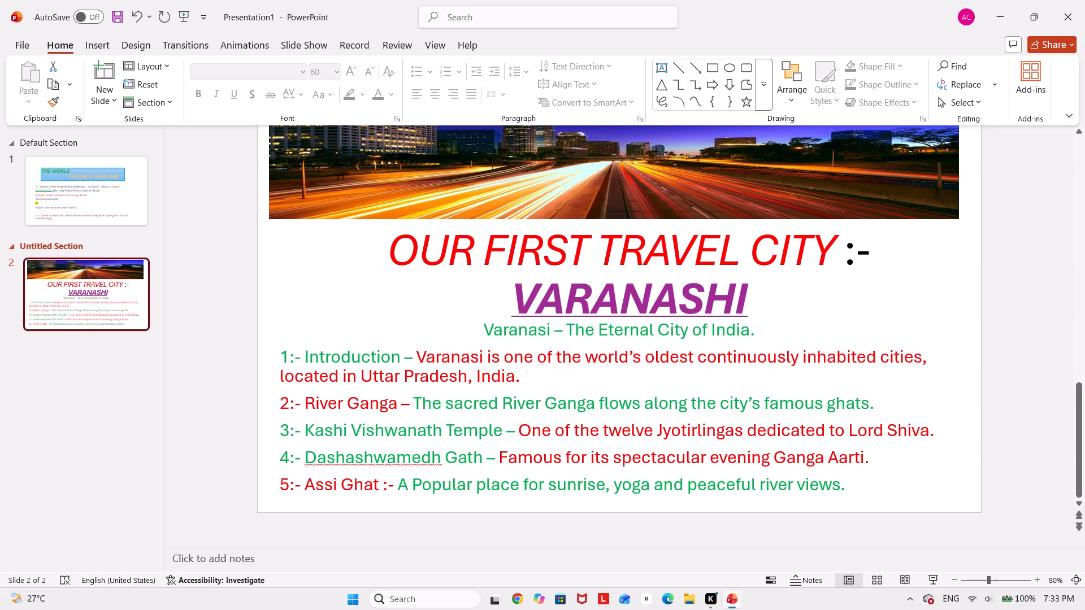
Apply the Blank layout to slide 2.
{"action": "right_click", "coordinate": [94, 317]}
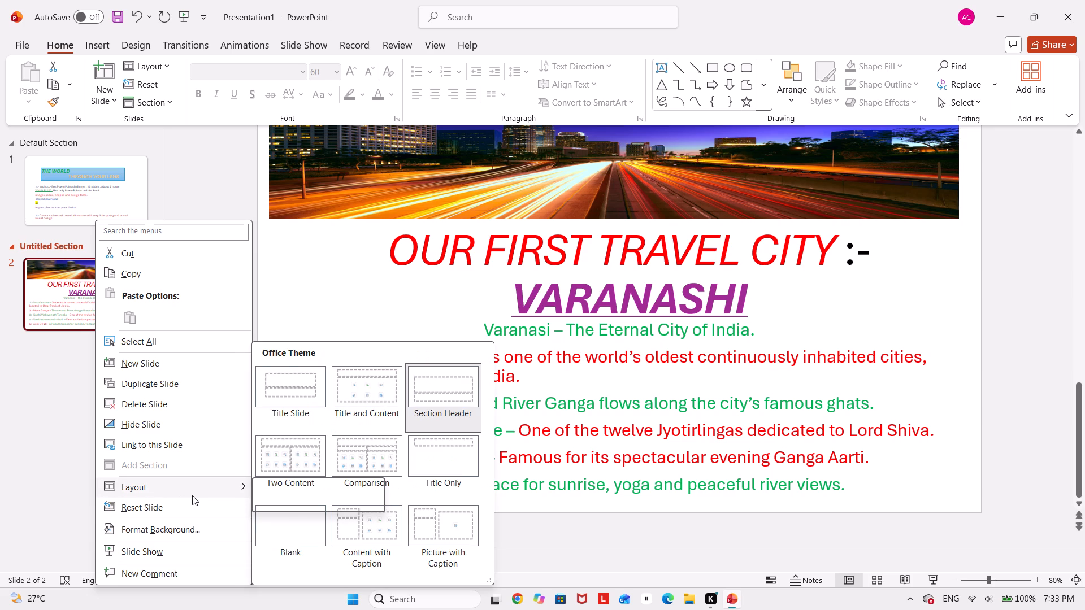
{"action": "left_click", "coordinate": [277, 521]}
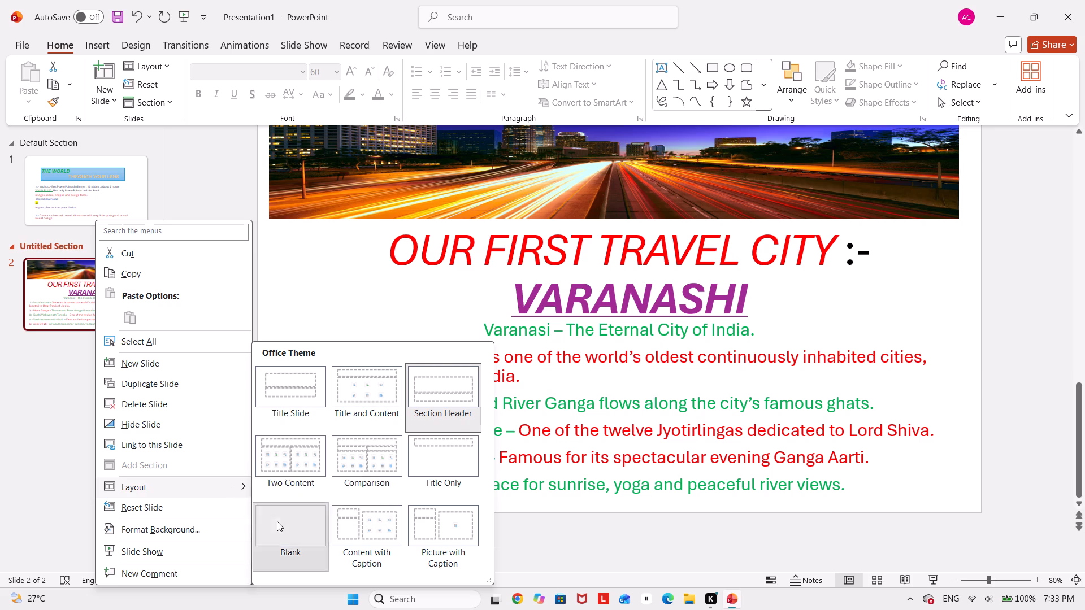
{"action": "scroll", "coordinate": [377, 476], "scroll_direction": "down", "scroll_amount": 2}
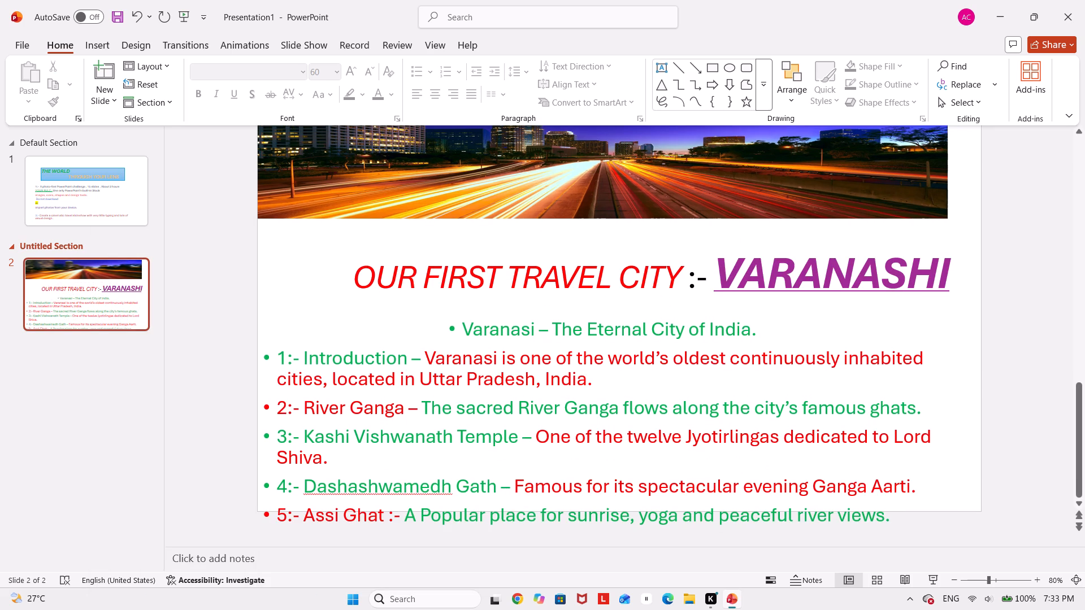
Reset slide 2's placeholders to the default position, size and formatting of its layout.
{"action": "right_click", "coordinate": [85, 308]}
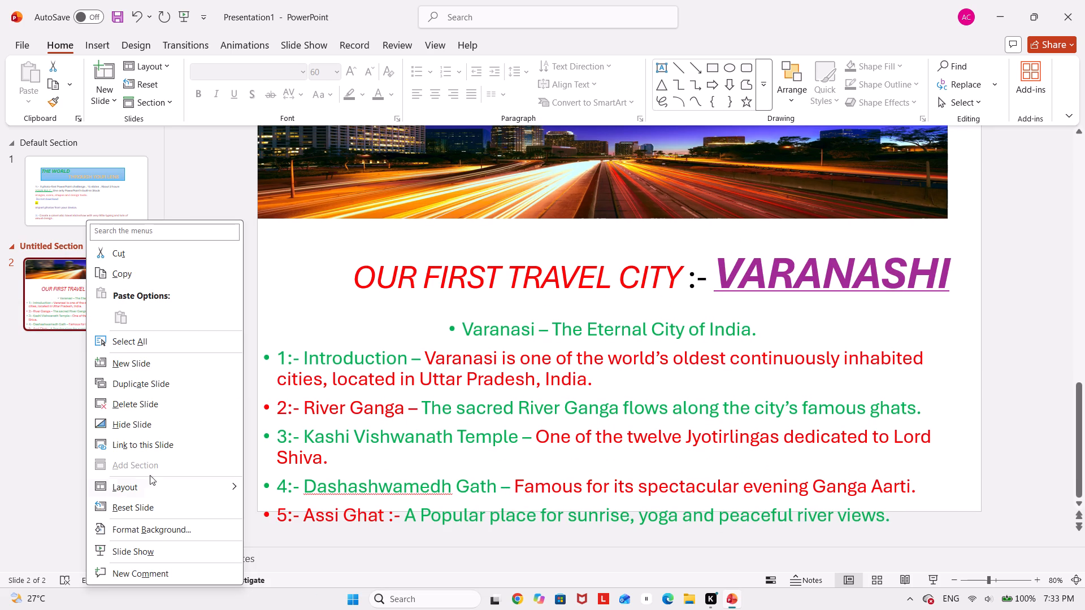
{"action": "left_click", "coordinate": [146, 502]}
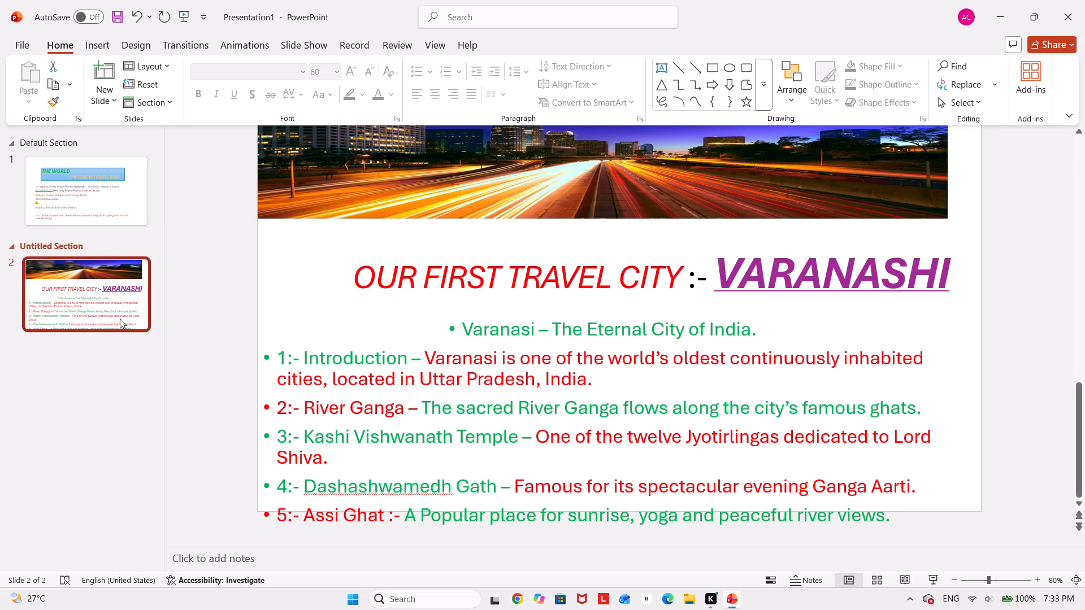
{"action": "right_click", "coordinate": [115, 312]}
{"action": "left_click", "coordinate": [174, 512]}
Apply the Section Header layout to slide 2.
{"action": "right_click", "coordinate": [81, 313]}
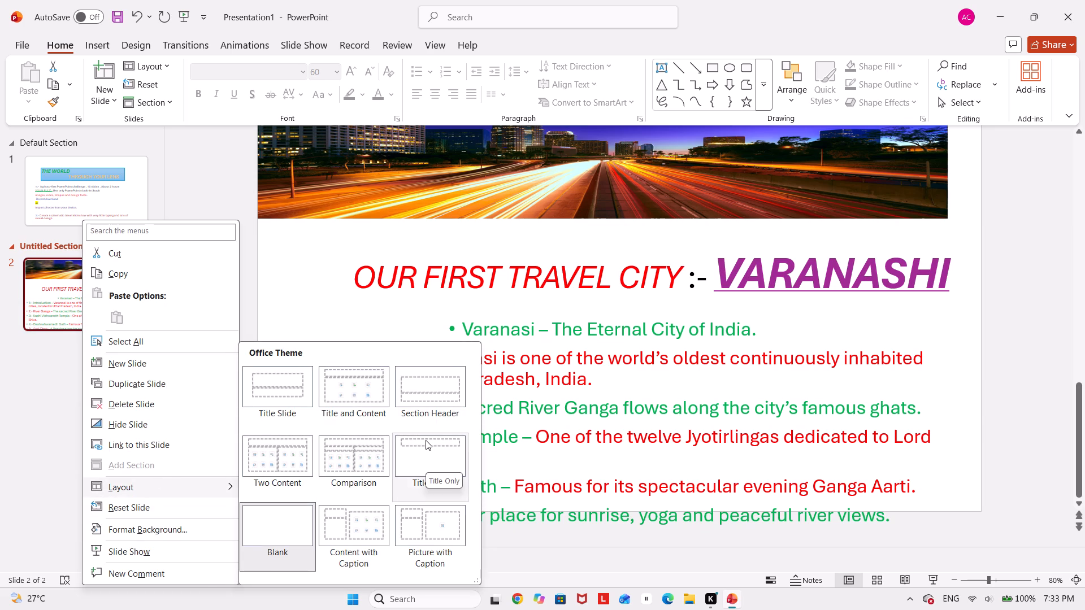
{"action": "left_click", "coordinate": [422, 382]}
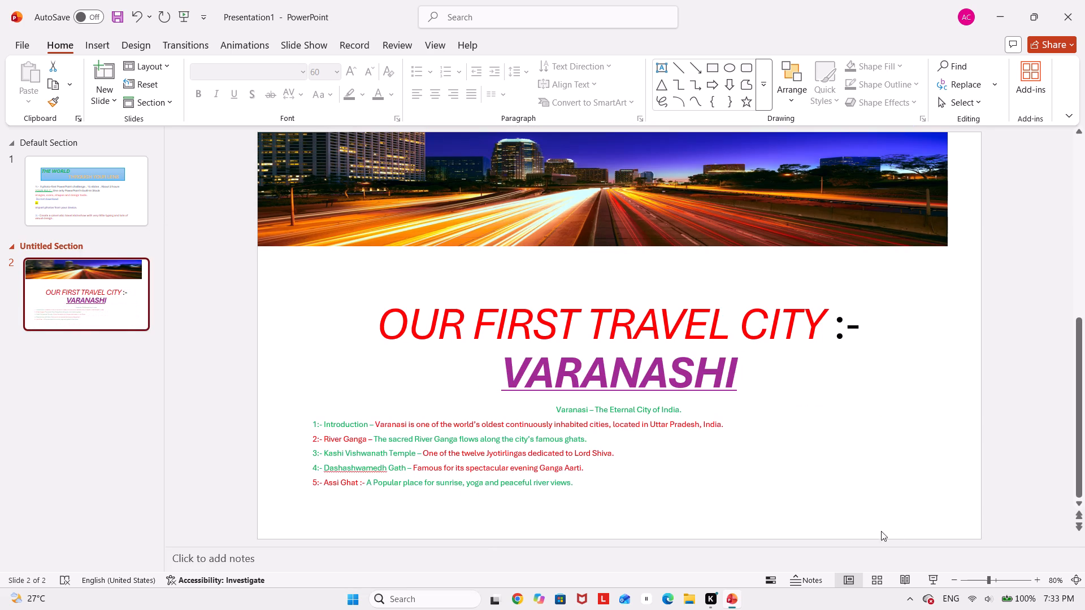
Extend the Varanasi facts text box down to near slide 2's bottom edge and shift it slightly up and left beneath VARANASHI.
{"action": "left_click", "coordinate": [688, 500]}
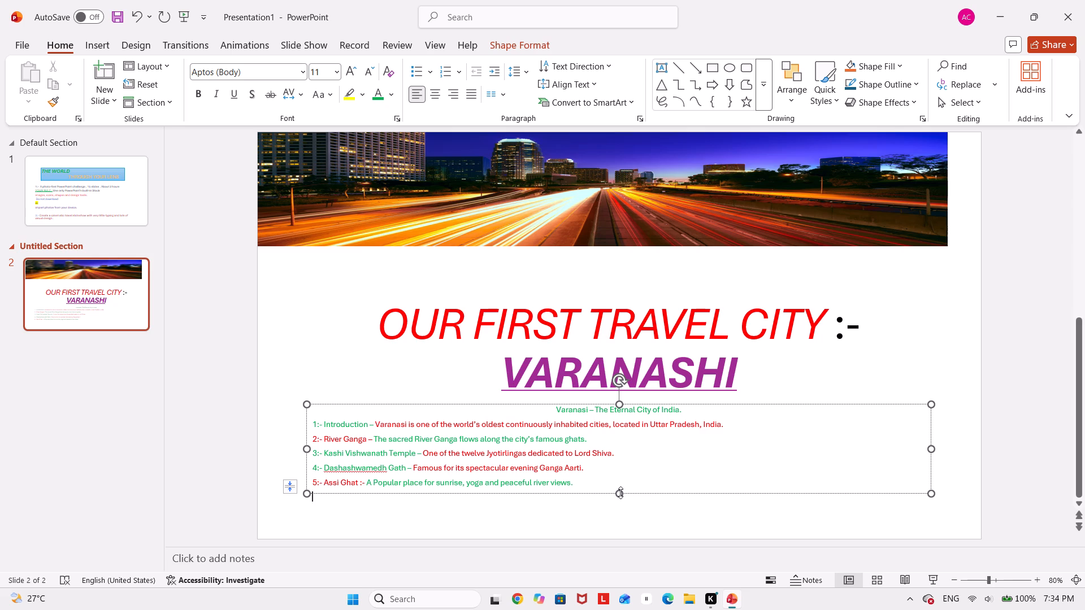
{"action": "left_click_drag", "start_coordinate": [620, 493], "coordinate": [627, 534]}
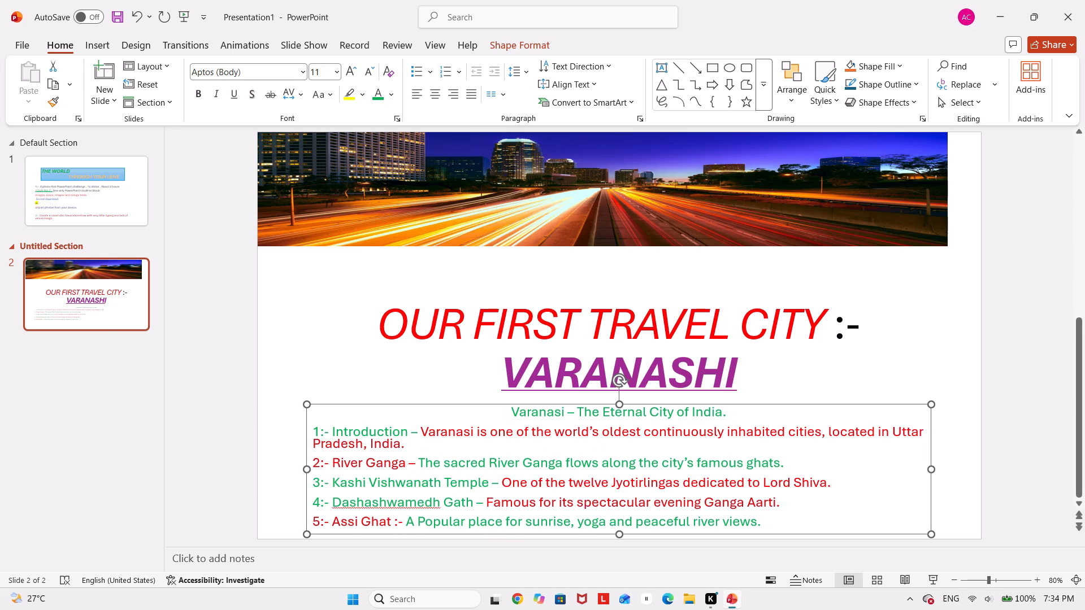
{"action": "left_click", "coordinate": [771, 519]}
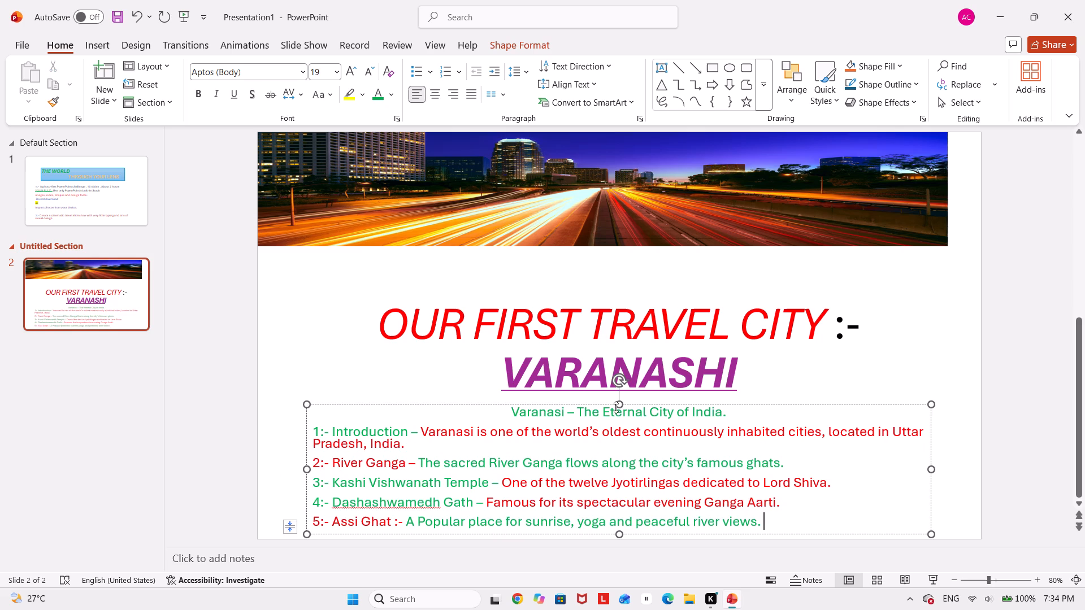
{"action": "left_click_drag", "start_coordinate": [629, 405], "coordinate": [596, 396]}
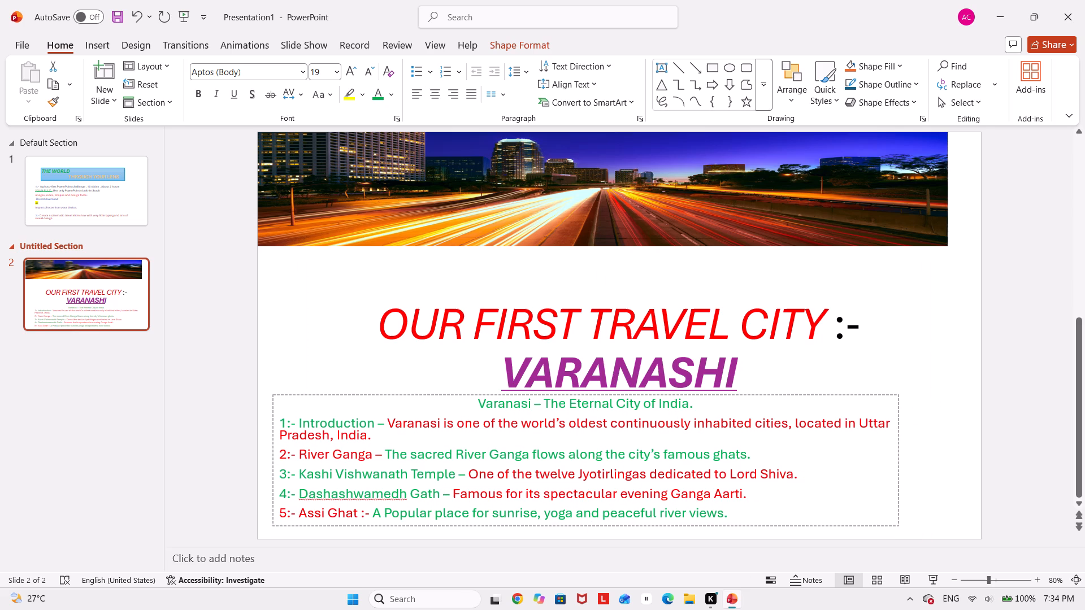
{"action": "left_click_drag", "start_coordinate": [596, 396], "coordinate": [594, 396]}
{"action": "scroll", "coordinate": [922, 465], "scroll_direction": "down", "scroll_amount": 2}
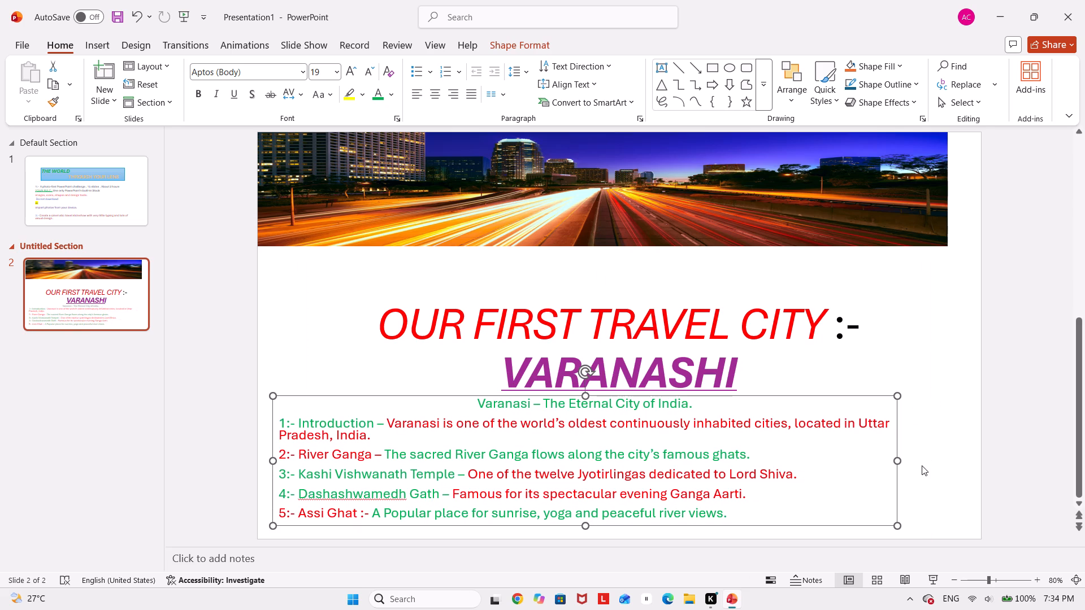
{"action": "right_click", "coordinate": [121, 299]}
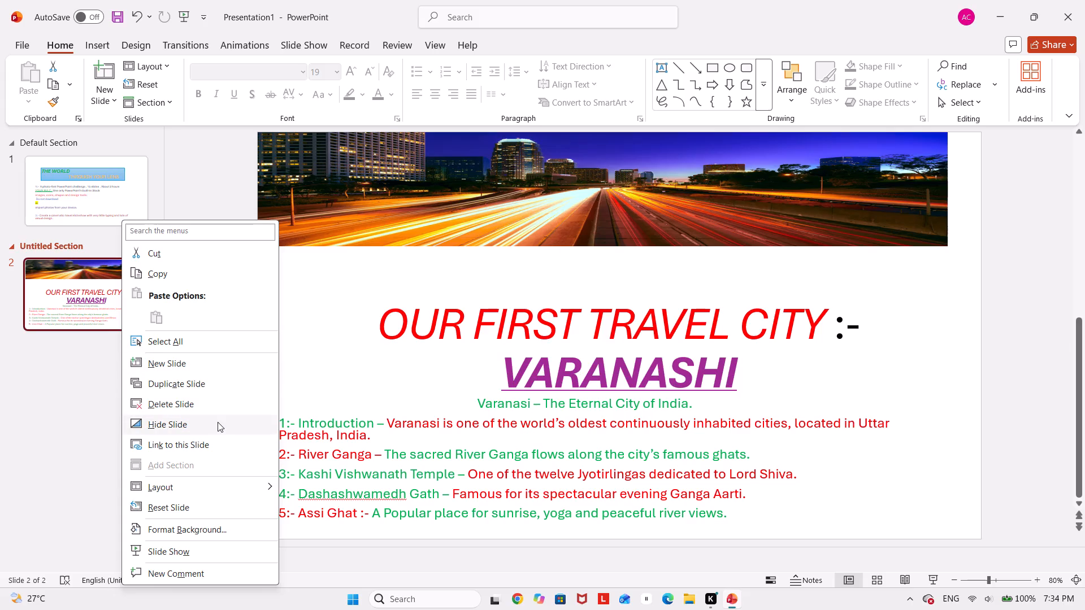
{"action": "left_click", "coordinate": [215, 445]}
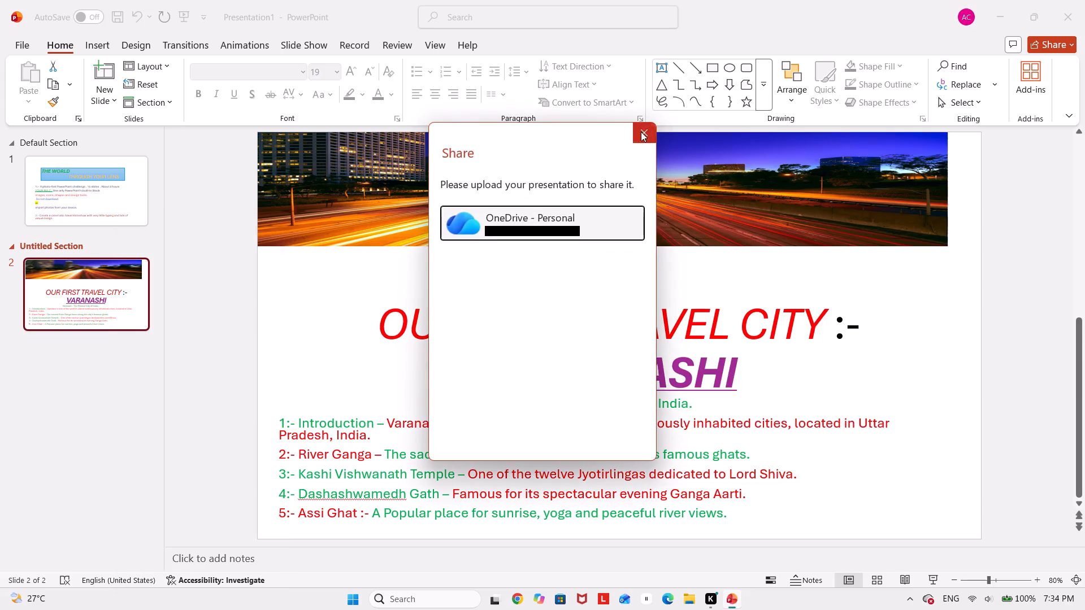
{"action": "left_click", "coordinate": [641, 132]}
Add a new slide after slide 2.
{"action": "right_click", "coordinate": [64, 310]}
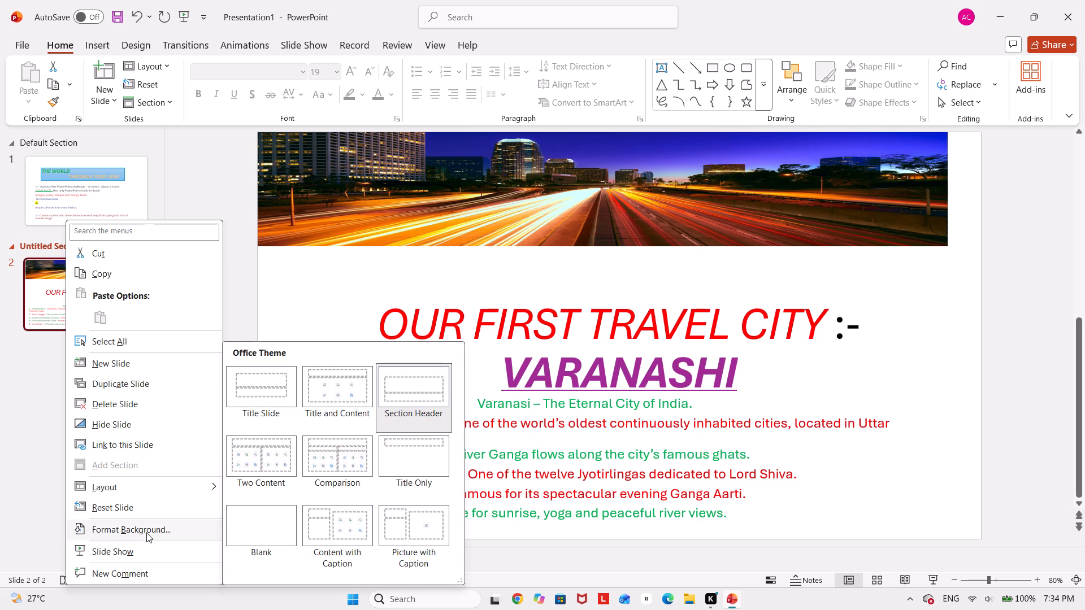
{"action": "scroll", "coordinate": [134, 530], "scroll_direction": "down", "scroll_amount": 2}
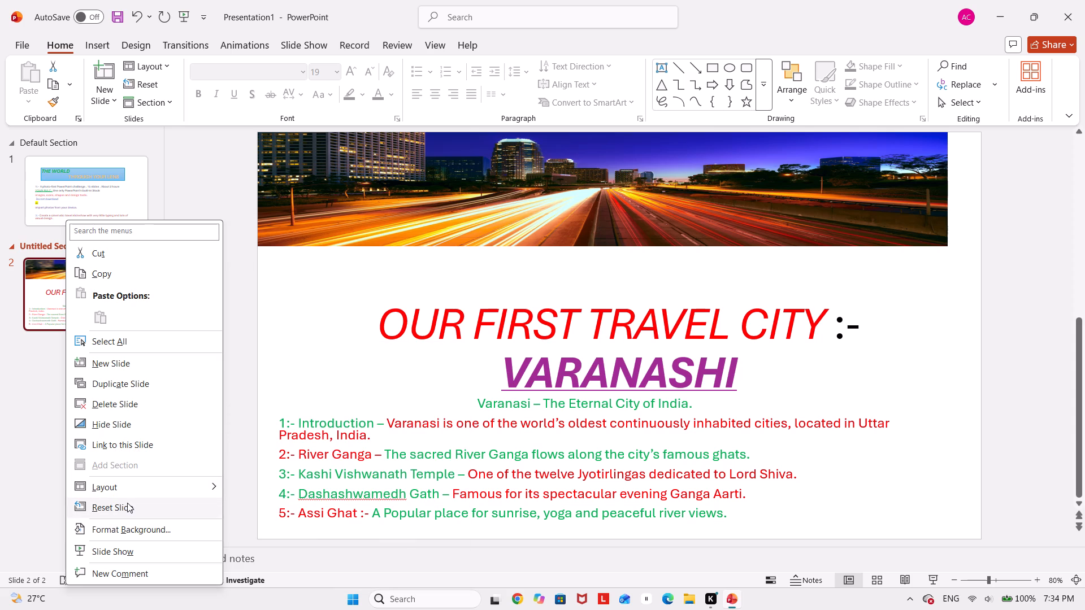
{"action": "right_click", "coordinate": [124, 366]}
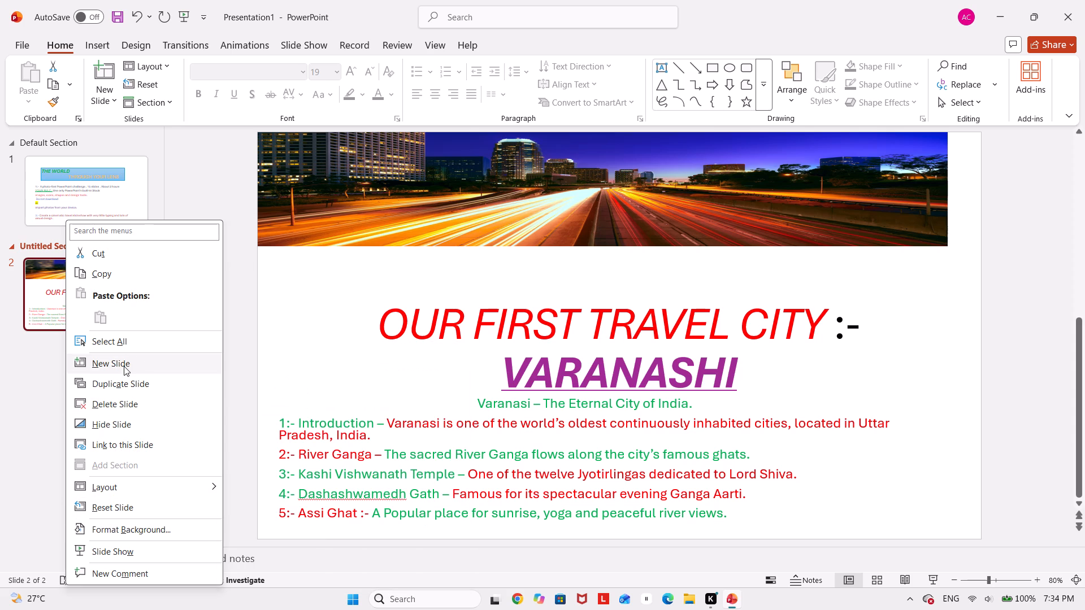
{"action": "left_click", "coordinate": [124, 366]}
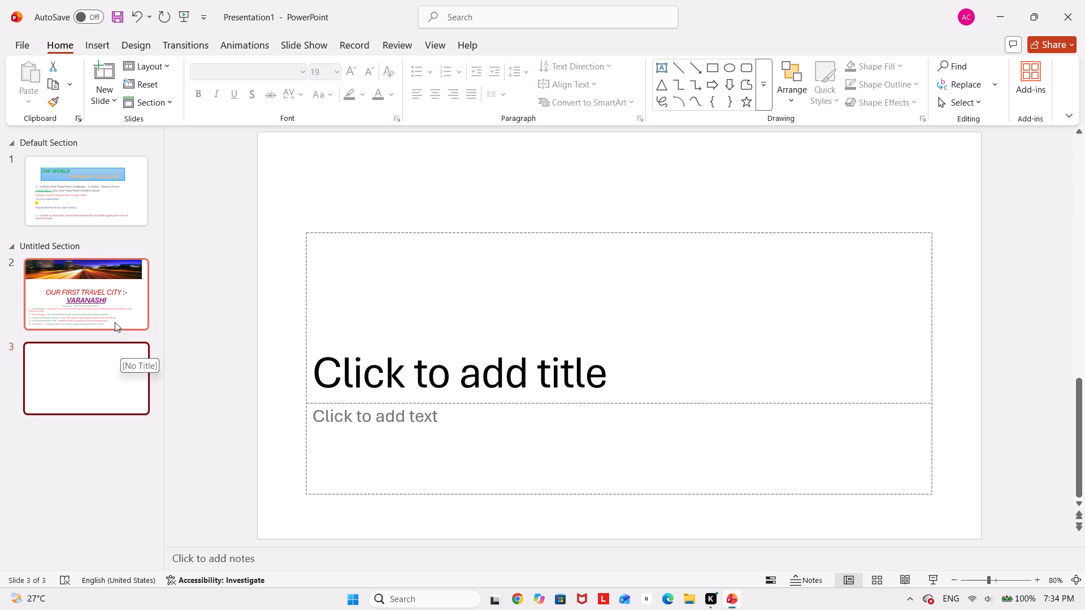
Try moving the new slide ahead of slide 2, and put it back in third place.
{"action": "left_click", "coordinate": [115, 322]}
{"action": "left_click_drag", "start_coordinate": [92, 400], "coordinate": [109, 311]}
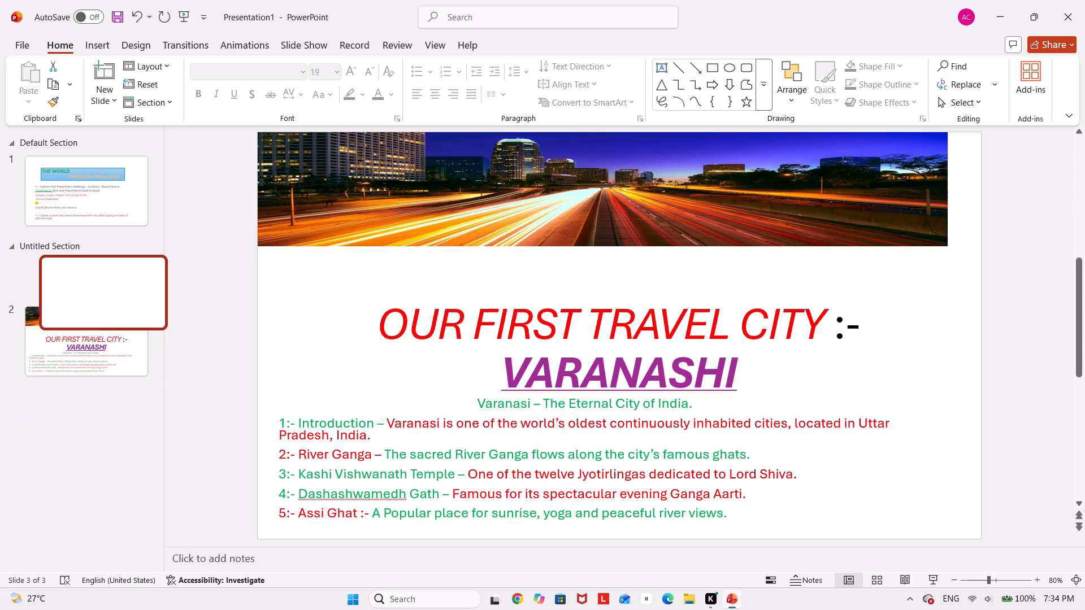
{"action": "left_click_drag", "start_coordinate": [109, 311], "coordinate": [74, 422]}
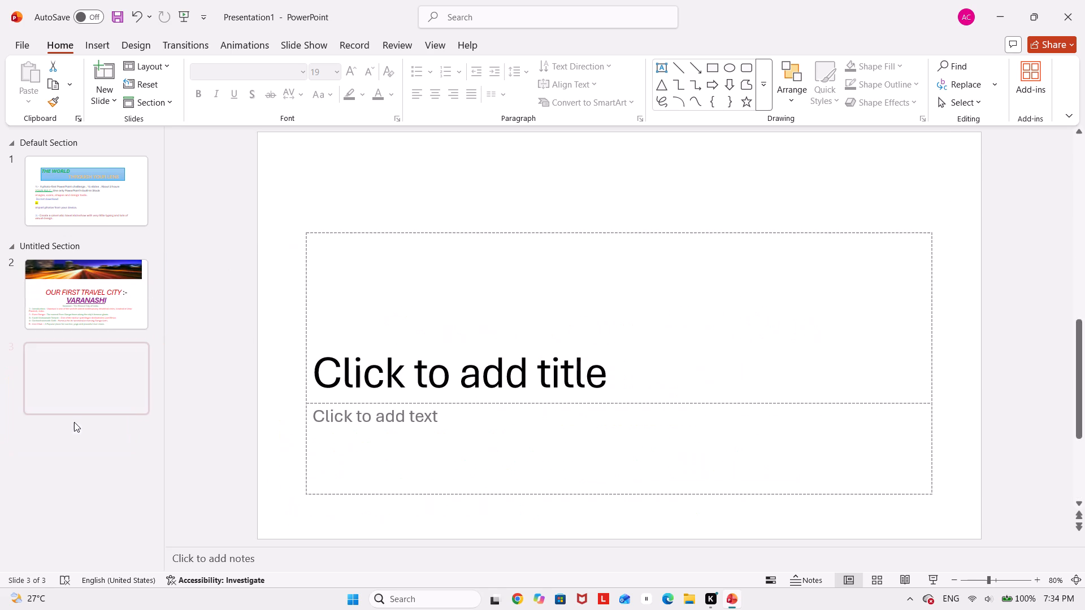
Reset slide 3 to its layout defaults.
{"action": "right_click", "coordinate": [81, 368]}
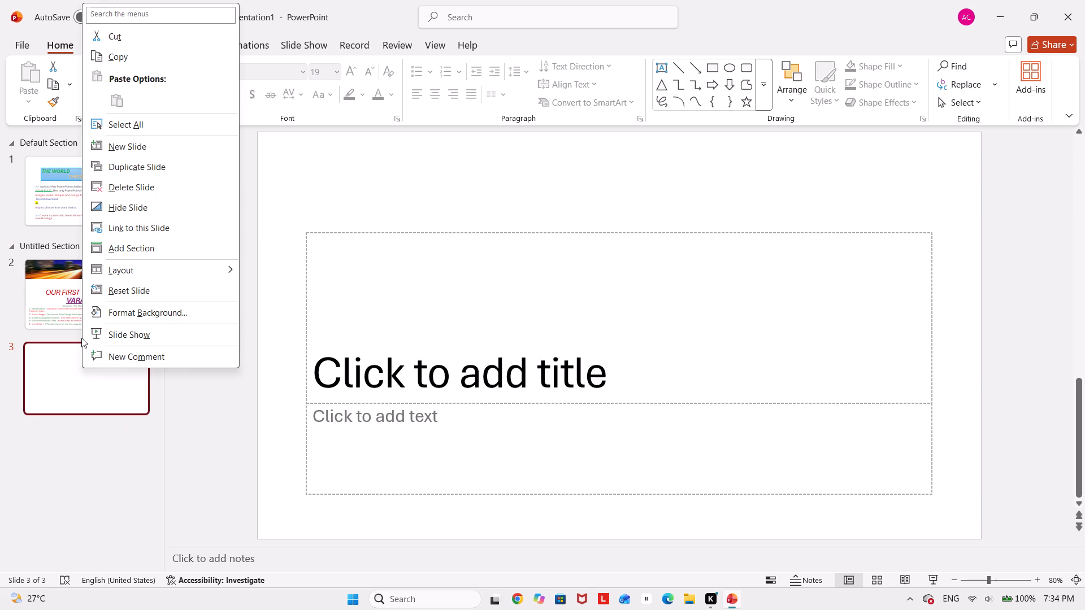
{"action": "left_click", "coordinate": [112, 290]}
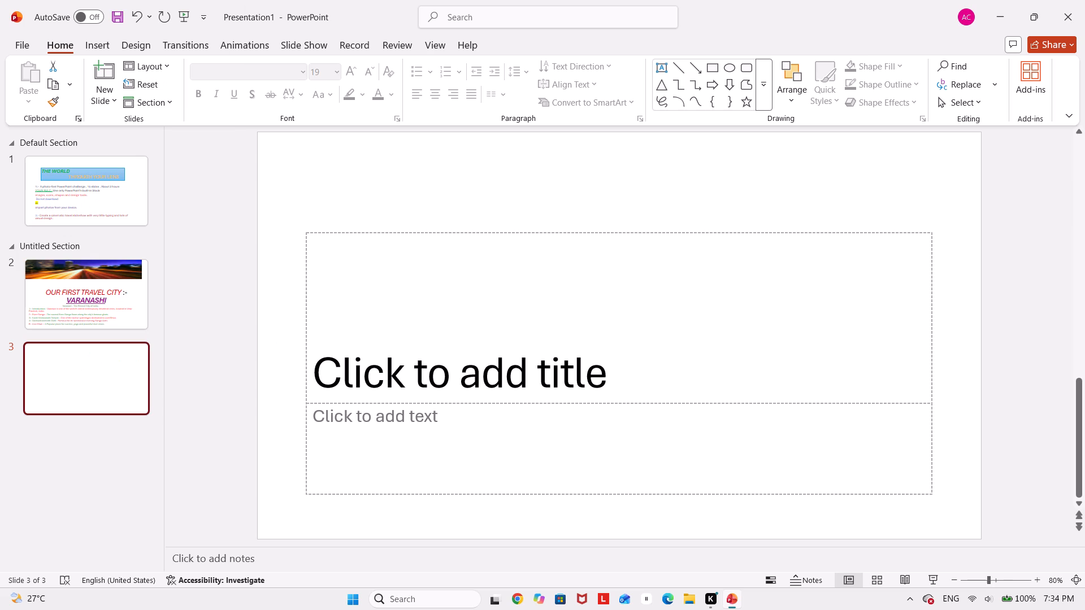
Align slide 3's empty title placeholder to the left edge of the slide.
{"action": "left_click", "coordinate": [462, 360]}
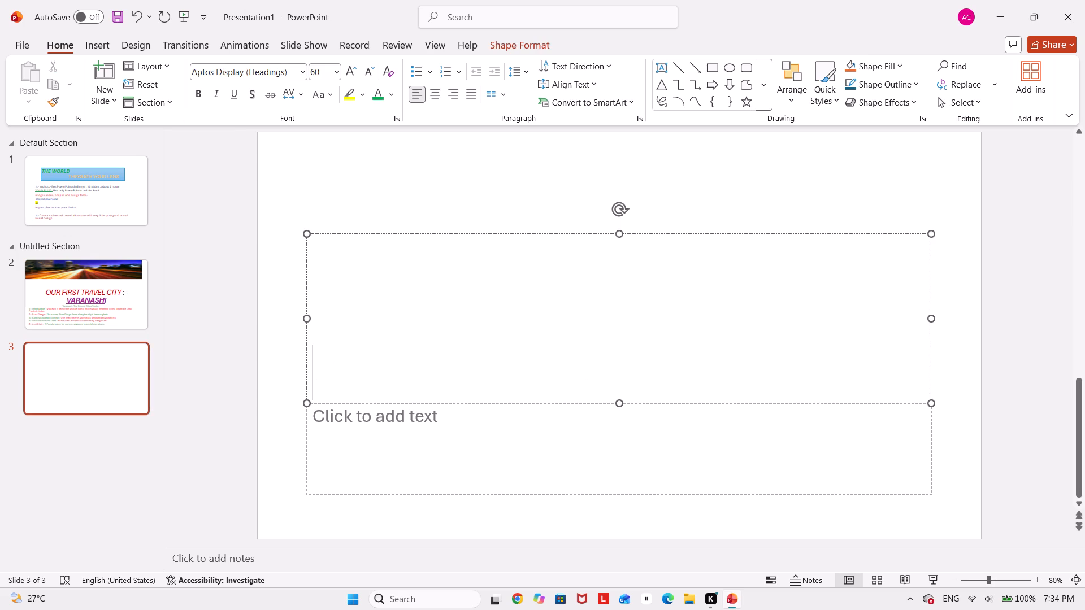
{"action": "left_click_drag", "start_coordinate": [615, 309], "coordinate": [576, 318]}
{"action": "left_click", "coordinate": [794, 88]}
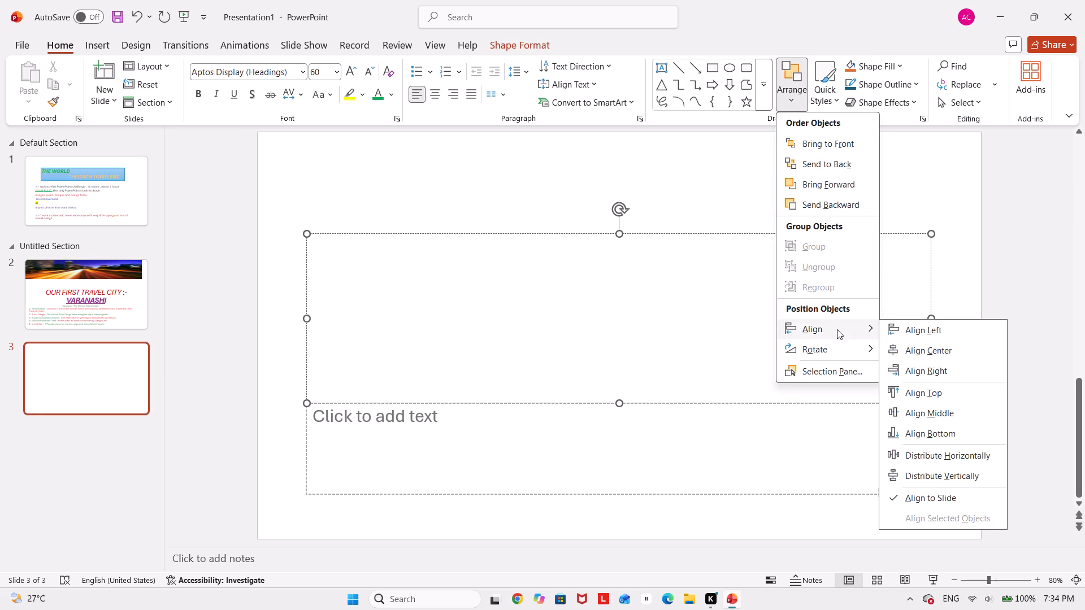
{"action": "left_click", "coordinate": [948, 334]}
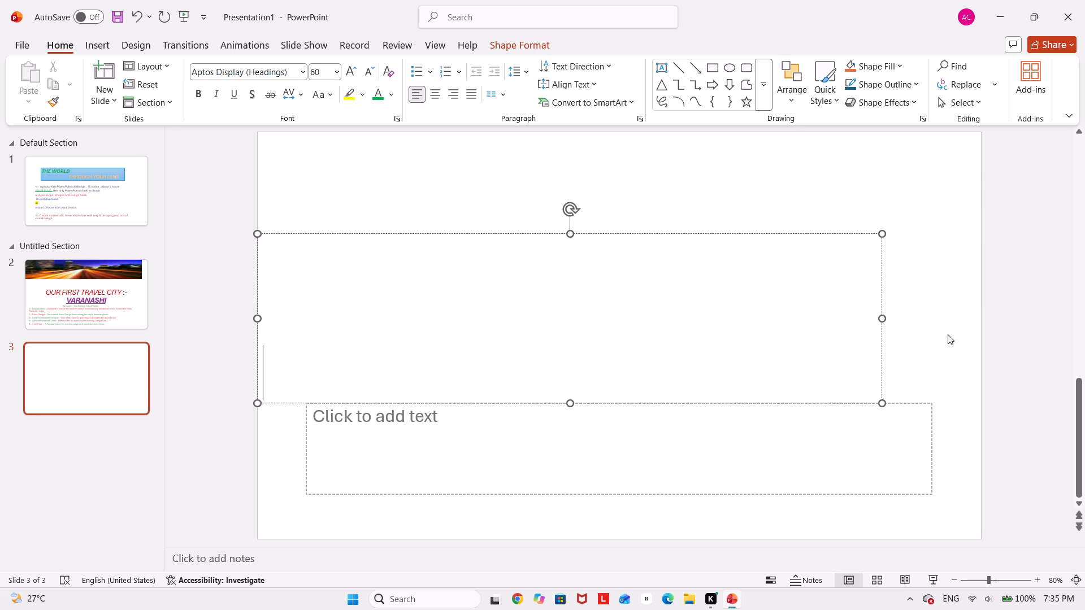
{"action": "left_click", "coordinate": [745, 289]}
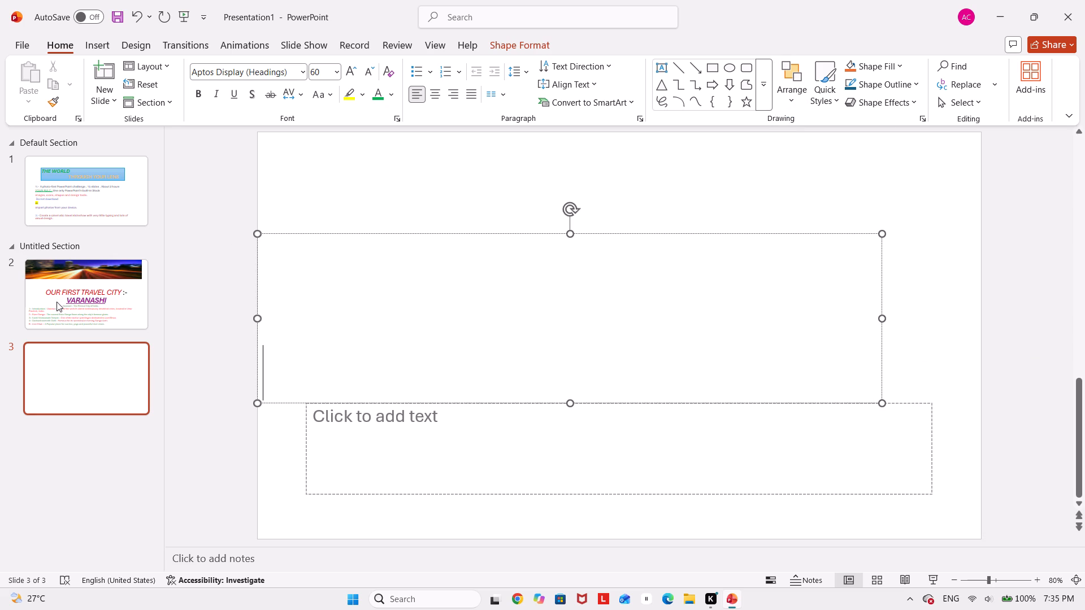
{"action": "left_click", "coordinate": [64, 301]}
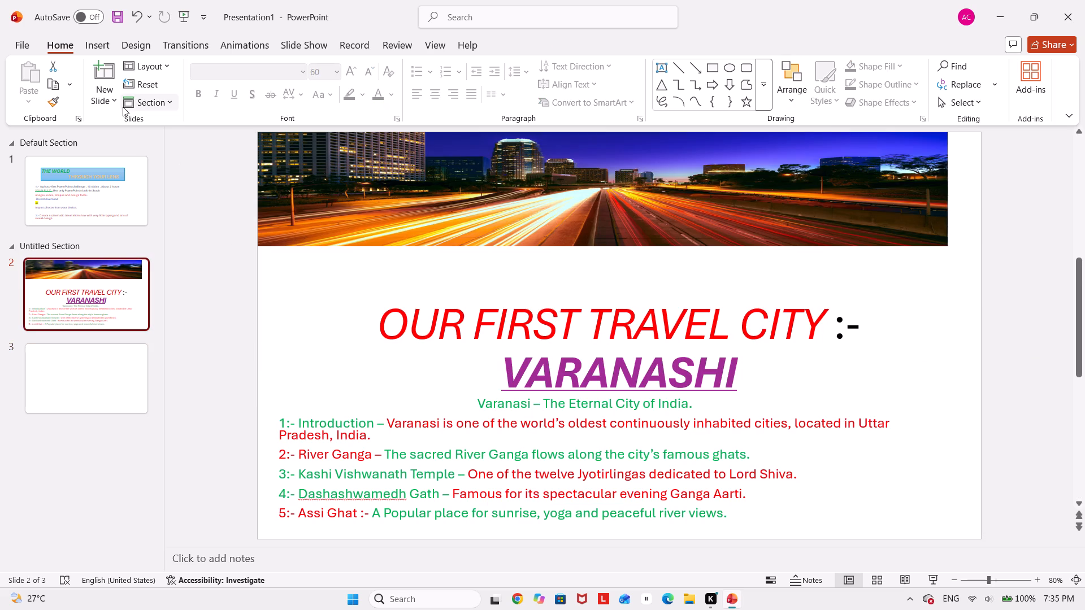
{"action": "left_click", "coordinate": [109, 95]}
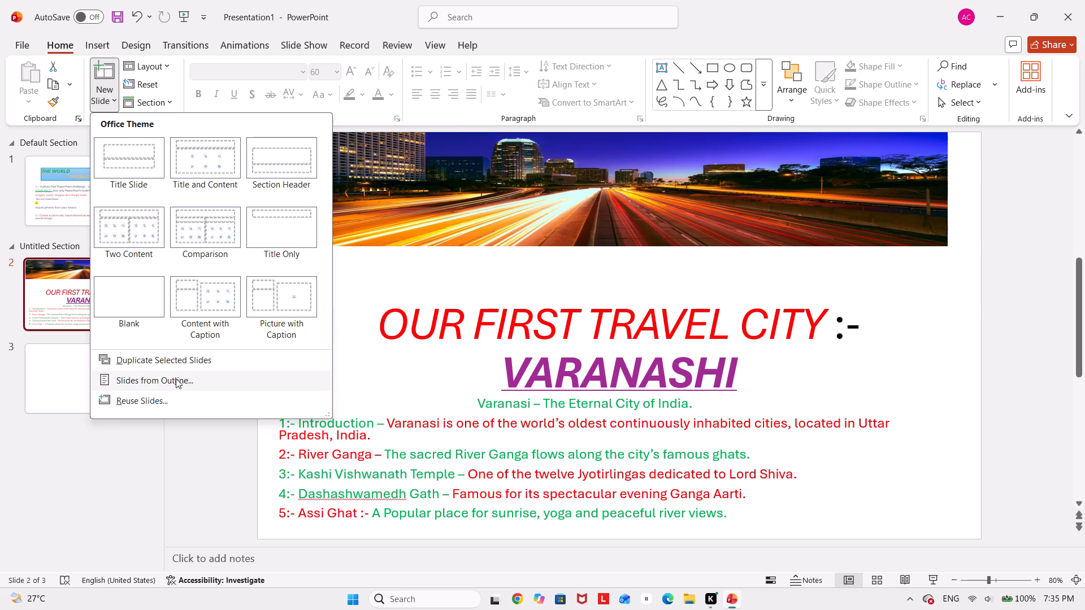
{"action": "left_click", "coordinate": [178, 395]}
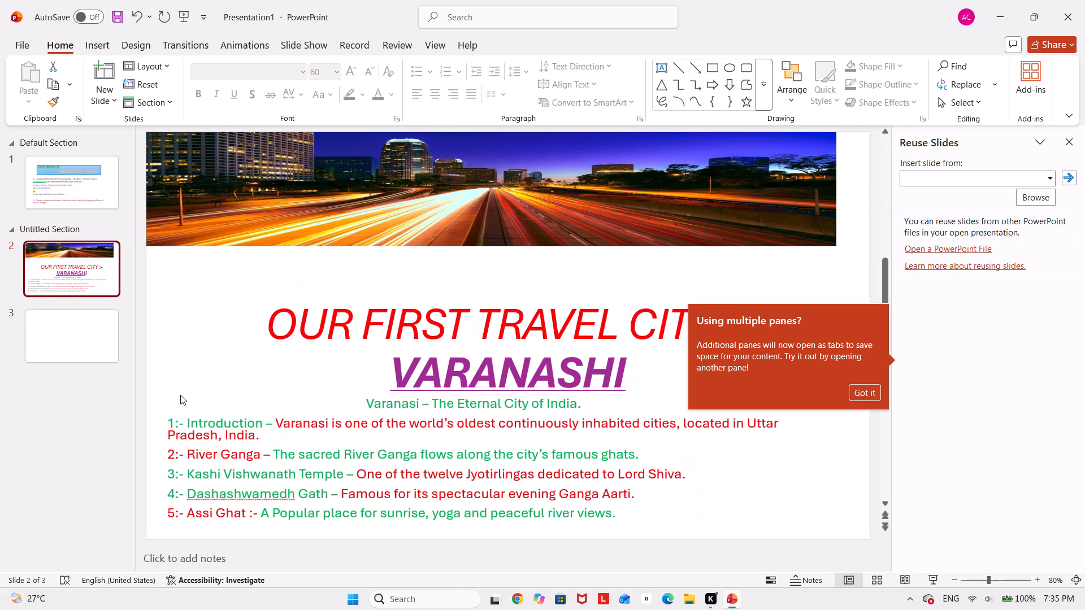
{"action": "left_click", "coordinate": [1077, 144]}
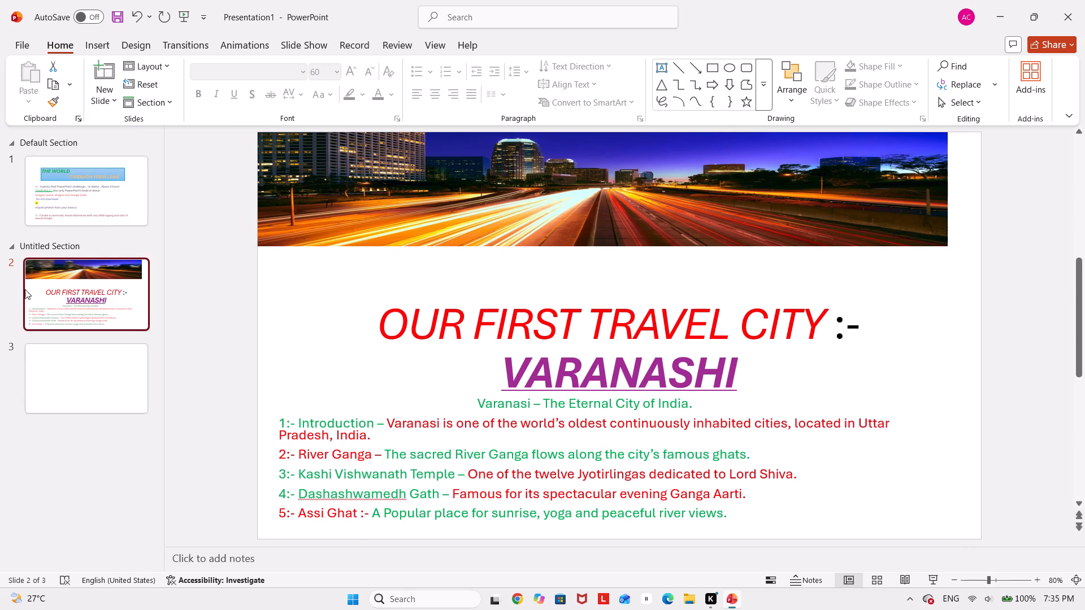
Add another section starting at slide 2, keeping the name Untitled Section.
{"action": "left_click", "coordinate": [70, 280]}
{"action": "left_click", "coordinate": [176, 105]}
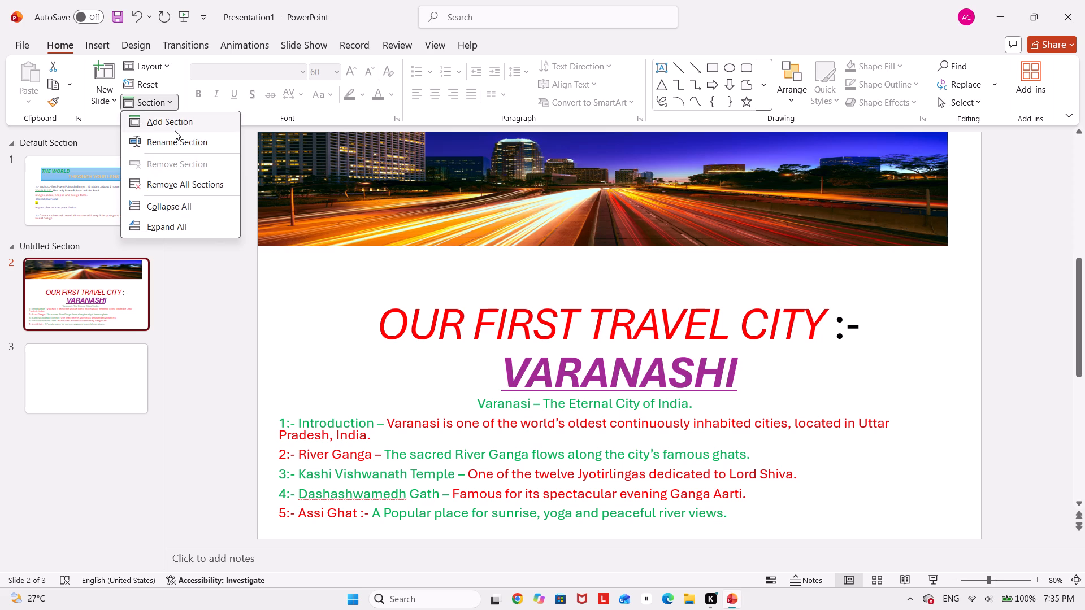
{"action": "left_click", "coordinate": [185, 128]}
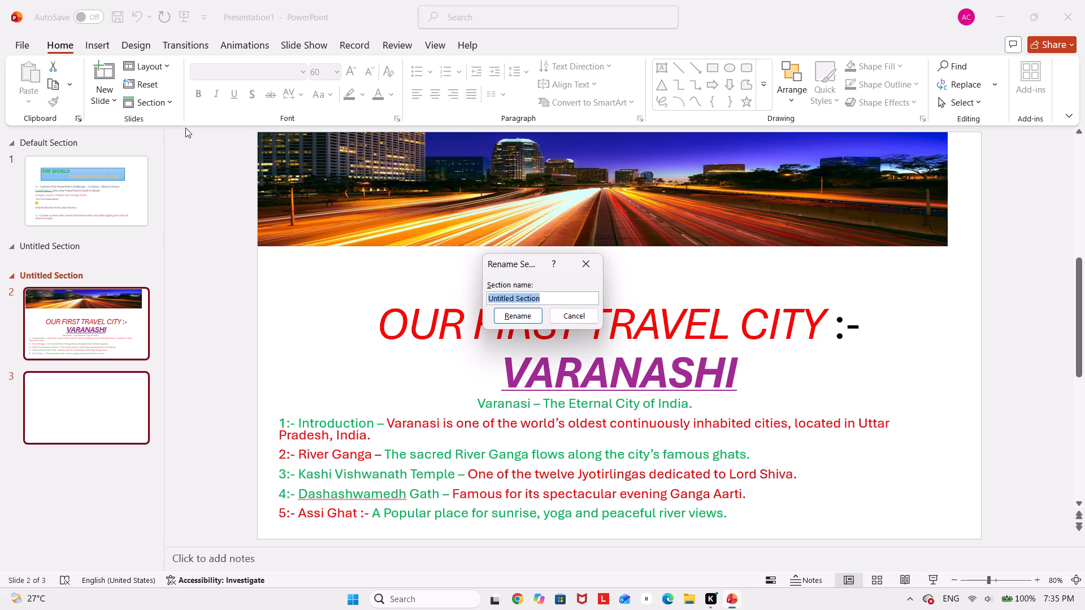
{"action": "left_click", "coordinate": [599, 260]}
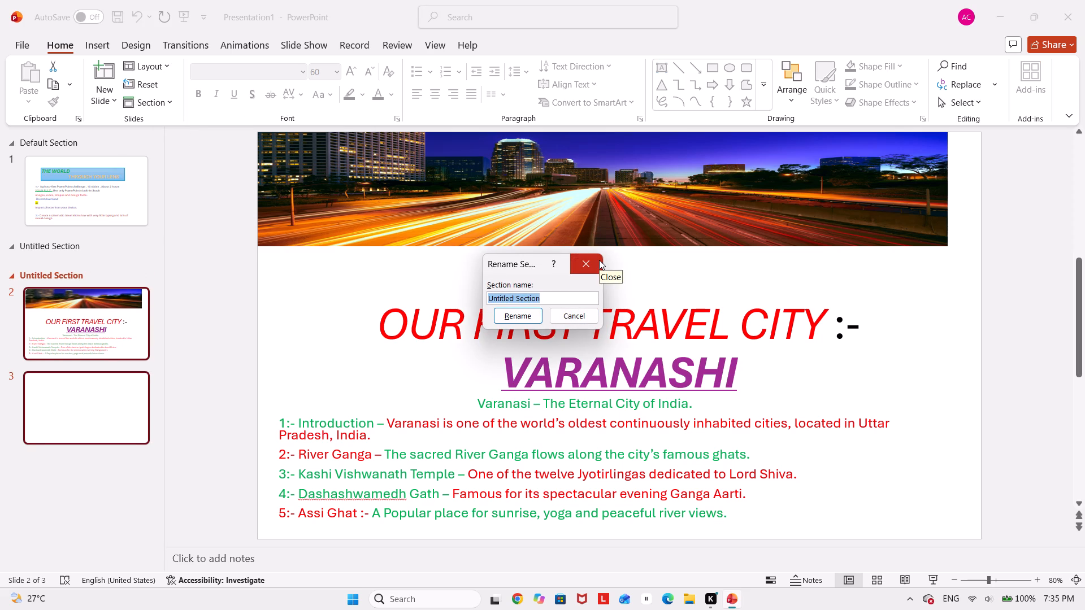